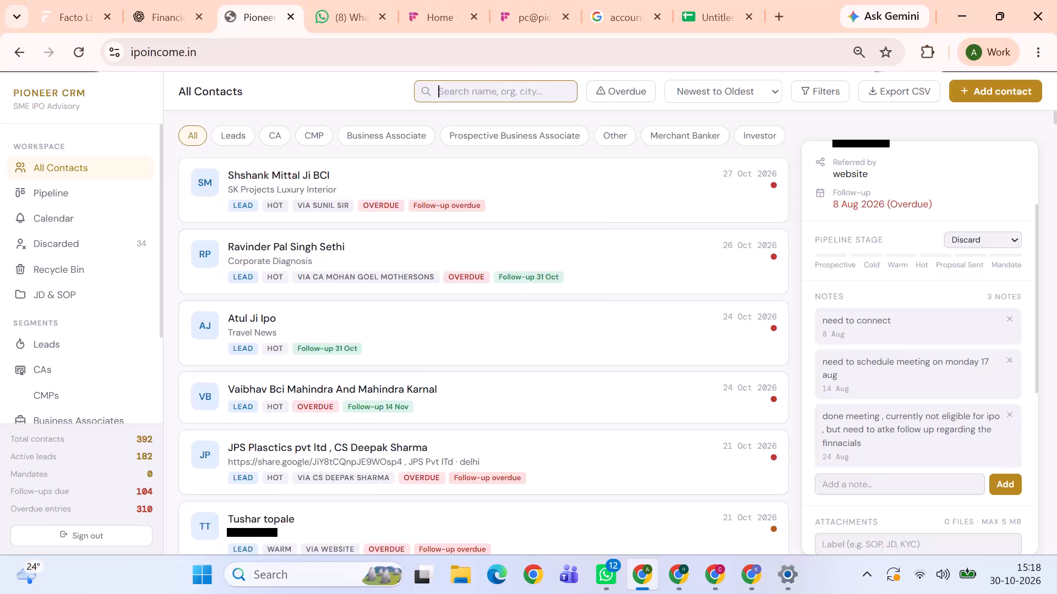
Search the contacts for "ca mohan" and open the Corporate Diagnosis lead's note entry.
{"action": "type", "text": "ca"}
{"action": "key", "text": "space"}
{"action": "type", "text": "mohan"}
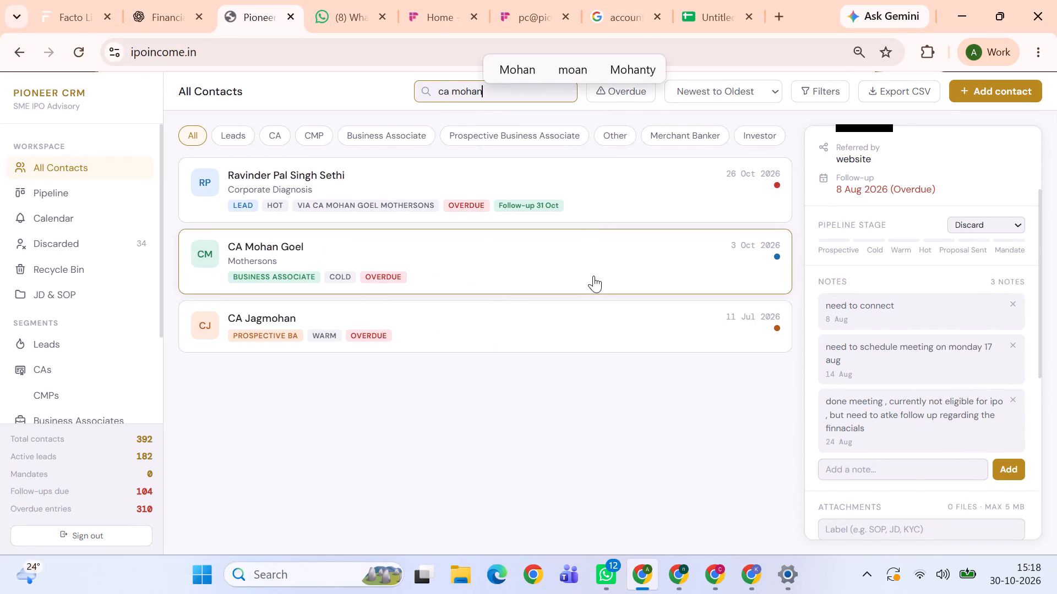
{"action": "left_click", "coordinate": [593, 276]}
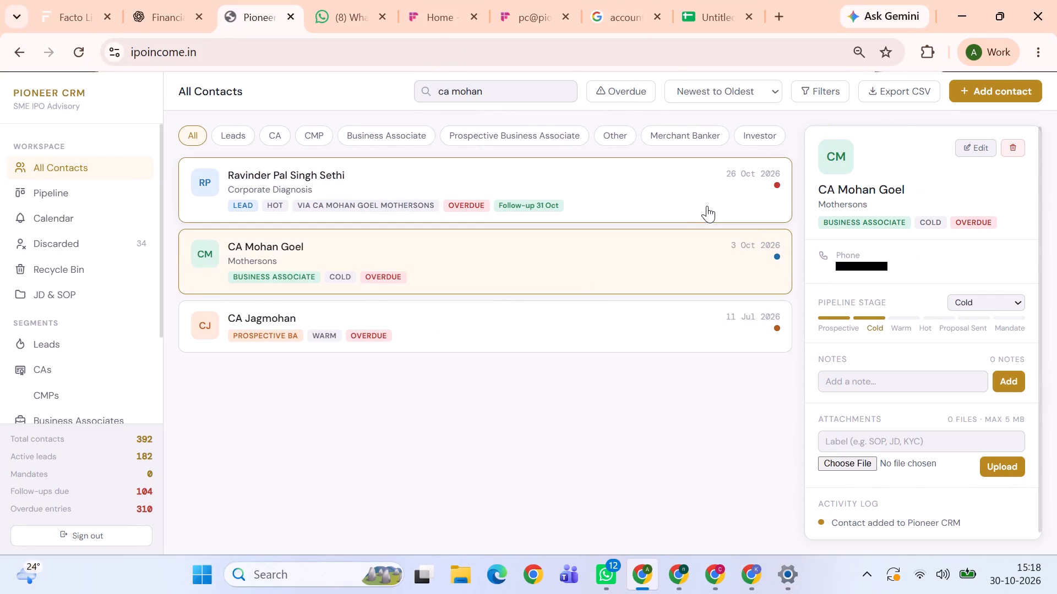
{"action": "left_click", "coordinate": [683, 196]}
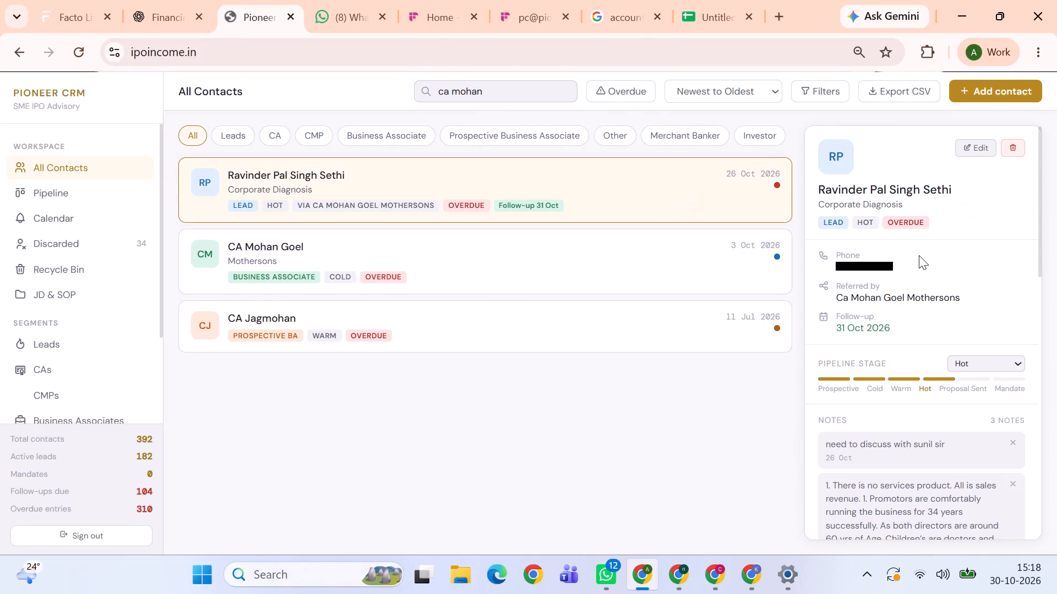
{"action": "scroll", "coordinate": [919, 255], "scroll_direction": "down", "scroll_amount": 2}
{"action": "left_click", "coordinate": [885, 461]}
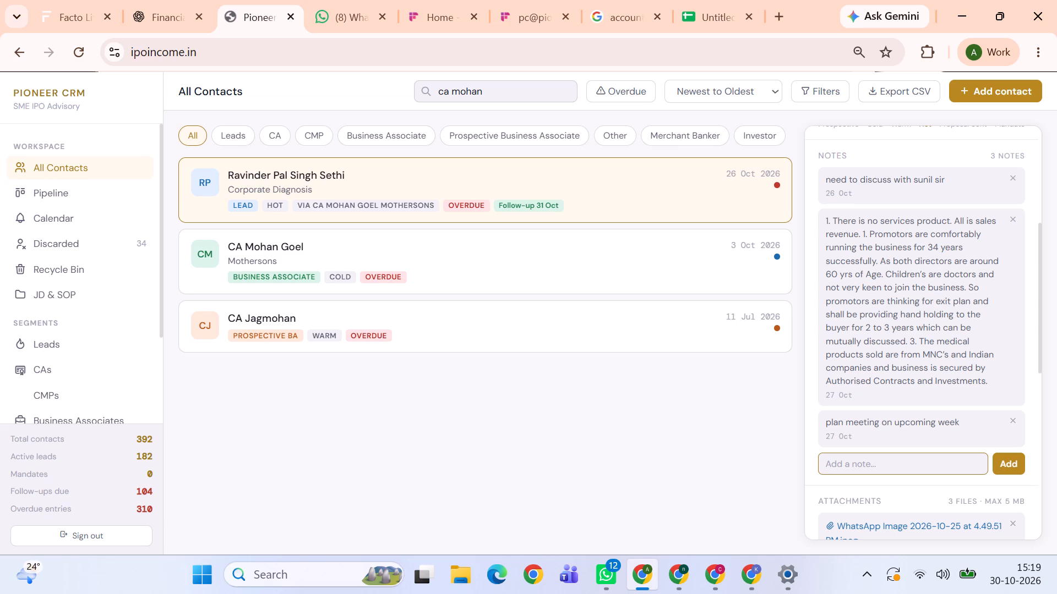
{"action": "left_click", "coordinate": [885, 461]}
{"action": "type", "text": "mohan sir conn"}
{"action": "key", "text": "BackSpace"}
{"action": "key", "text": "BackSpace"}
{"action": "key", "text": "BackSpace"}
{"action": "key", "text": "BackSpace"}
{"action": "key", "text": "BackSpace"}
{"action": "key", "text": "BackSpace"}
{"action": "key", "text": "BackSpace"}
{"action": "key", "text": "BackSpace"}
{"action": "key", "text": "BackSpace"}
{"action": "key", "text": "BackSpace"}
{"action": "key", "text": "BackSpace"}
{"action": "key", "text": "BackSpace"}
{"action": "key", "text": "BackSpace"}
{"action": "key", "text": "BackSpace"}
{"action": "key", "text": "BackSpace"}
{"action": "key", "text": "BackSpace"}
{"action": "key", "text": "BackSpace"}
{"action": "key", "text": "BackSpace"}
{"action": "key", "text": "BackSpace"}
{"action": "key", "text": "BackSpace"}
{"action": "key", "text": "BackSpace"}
Add the note "Currently mohan sir not connected with the client , he will inform us as soon as possible" to the Corporate Diagnosis lead.
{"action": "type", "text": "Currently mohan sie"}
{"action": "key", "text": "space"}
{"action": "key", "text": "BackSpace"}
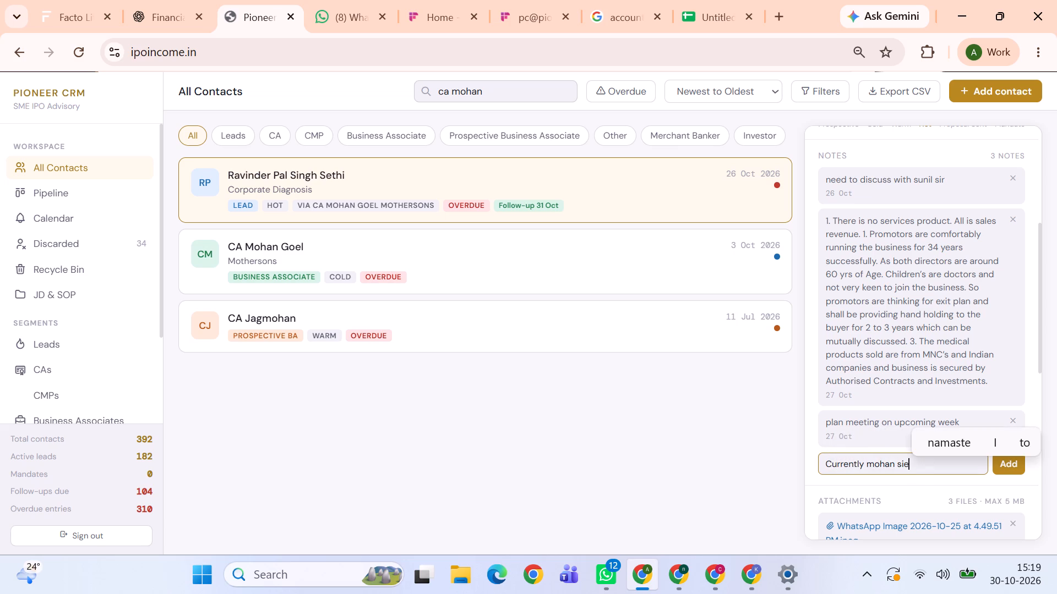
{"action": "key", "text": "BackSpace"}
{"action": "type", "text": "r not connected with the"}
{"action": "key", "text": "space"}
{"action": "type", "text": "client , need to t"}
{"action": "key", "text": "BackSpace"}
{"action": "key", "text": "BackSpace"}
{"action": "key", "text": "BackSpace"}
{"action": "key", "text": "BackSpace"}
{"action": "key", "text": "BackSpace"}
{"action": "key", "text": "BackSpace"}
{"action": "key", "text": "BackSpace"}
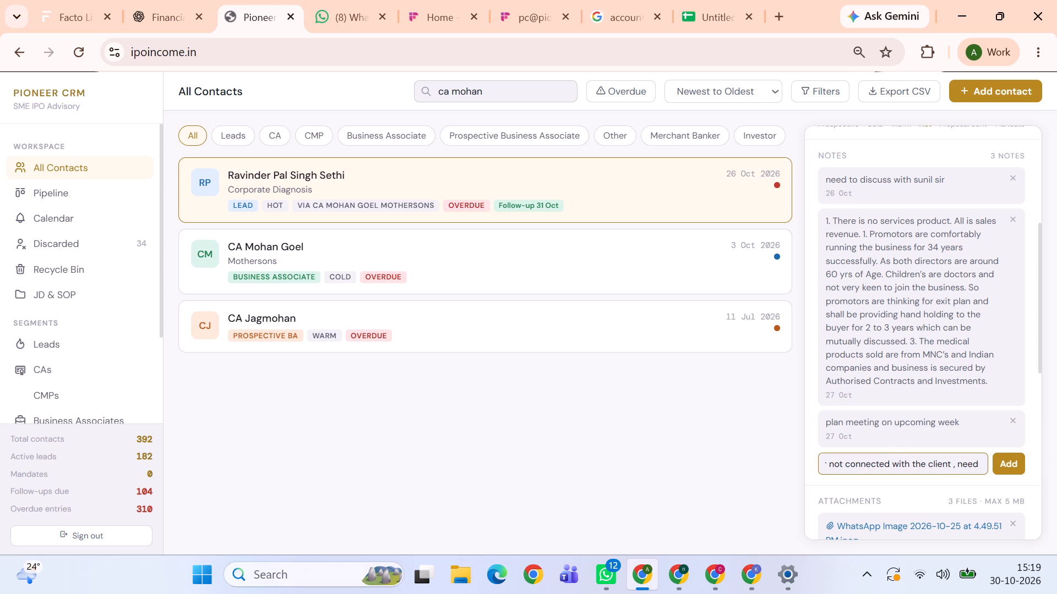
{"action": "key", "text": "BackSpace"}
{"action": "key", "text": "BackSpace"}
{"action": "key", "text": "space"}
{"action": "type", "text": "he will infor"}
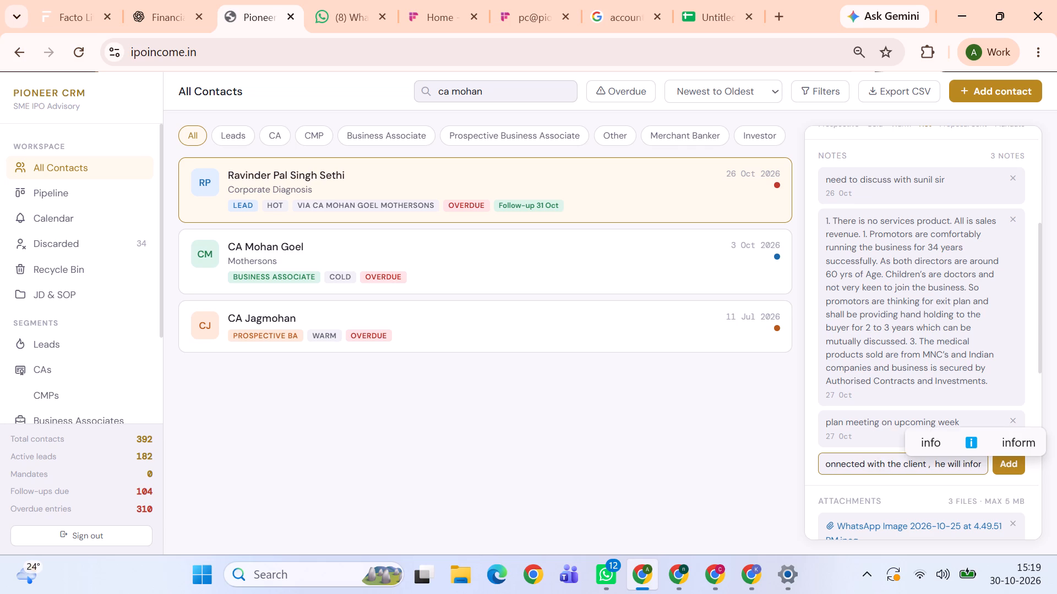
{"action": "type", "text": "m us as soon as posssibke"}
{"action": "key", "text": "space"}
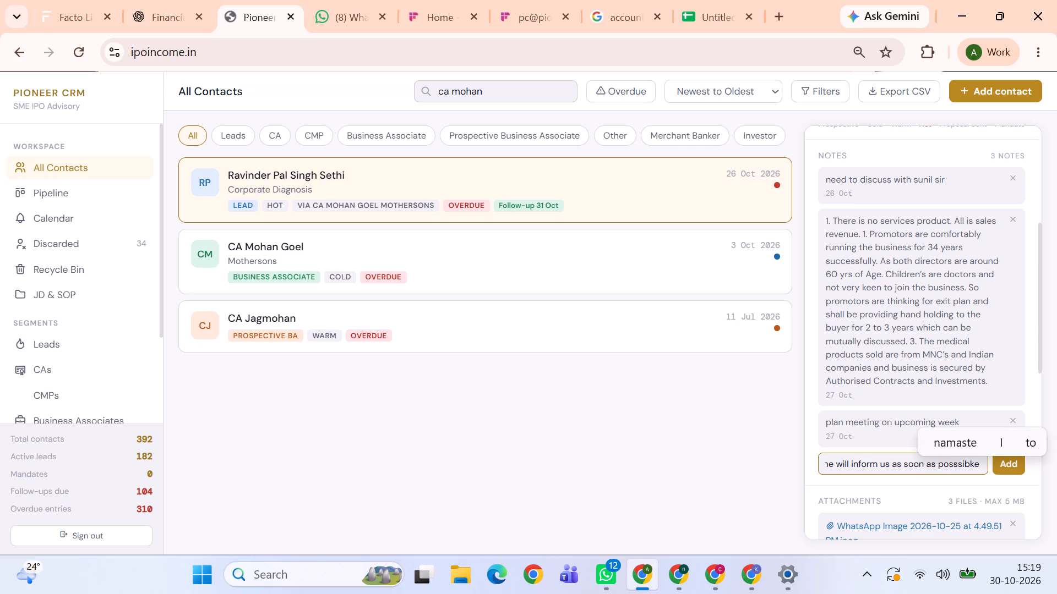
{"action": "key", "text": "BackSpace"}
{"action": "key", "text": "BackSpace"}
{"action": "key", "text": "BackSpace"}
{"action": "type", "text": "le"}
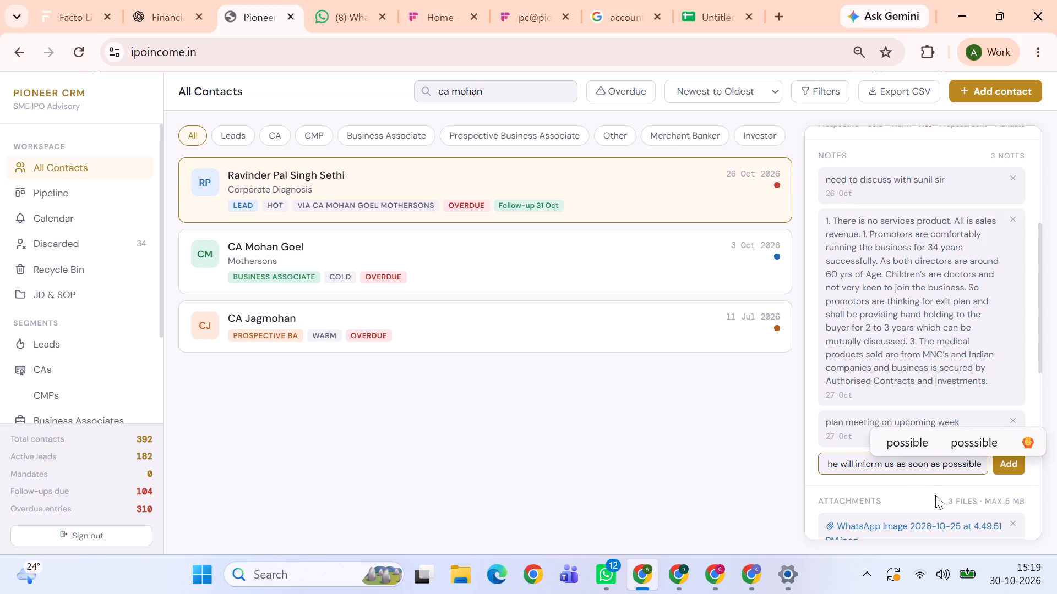
{"action": "left_click", "coordinate": [920, 443]}
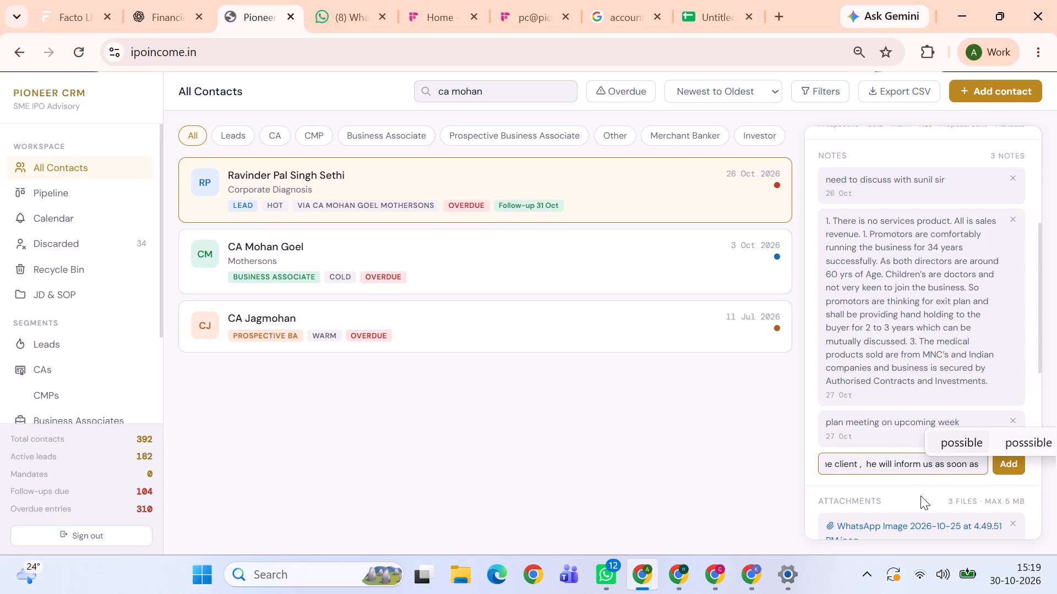
{"action": "left_click", "coordinate": [920, 496]}
{"action": "left_click", "coordinate": [1007, 464]}
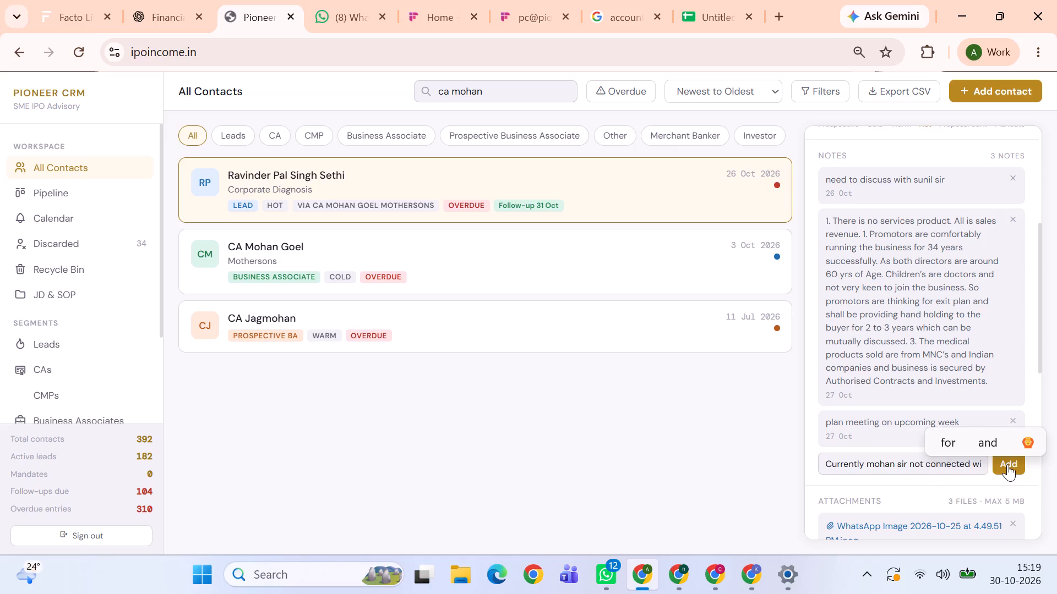
Edit the Corporate Diagnosis lead, pick 31-10-2026 as the follow-up date and update the contact.
{"action": "scroll", "coordinate": [938, 349], "scroll_direction": "up", "scroll_amount": 4}
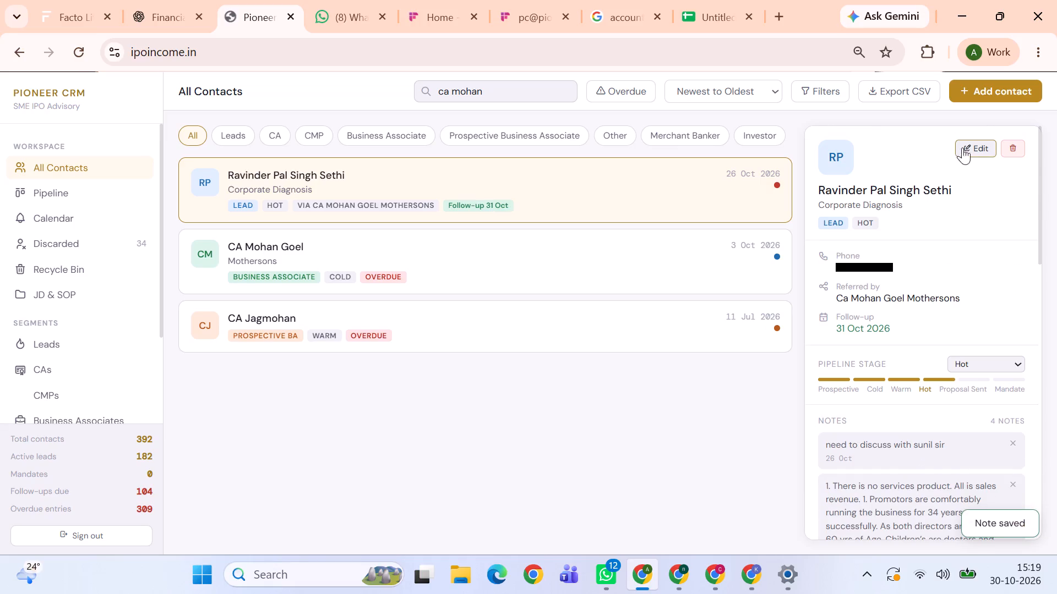
{"action": "left_click", "coordinate": [962, 146]}
{"action": "left_click", "coordinate": [488, 378]}
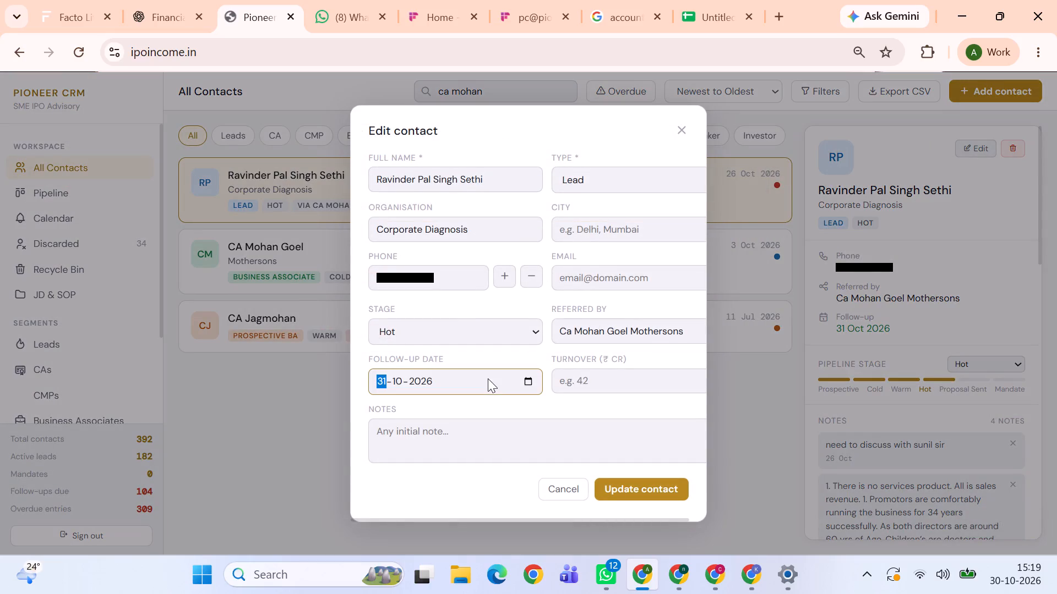
{"action": "left_click", "coordinate": [532, 378]}
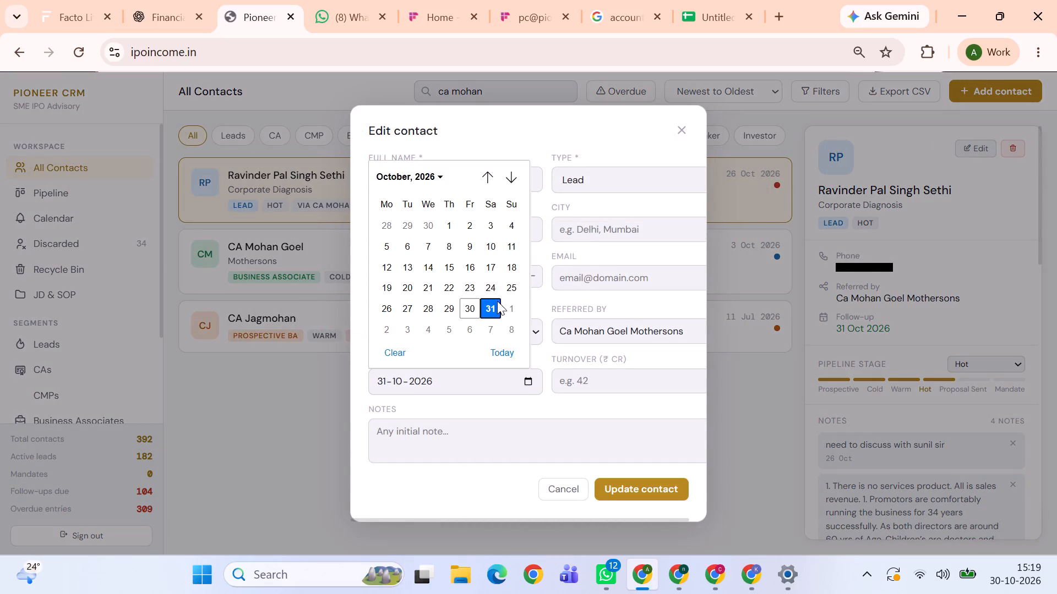
{"action": "left_click", "coordinate": [495, 306]}
{"action": "left_click", "coordinate": [642, 490]}
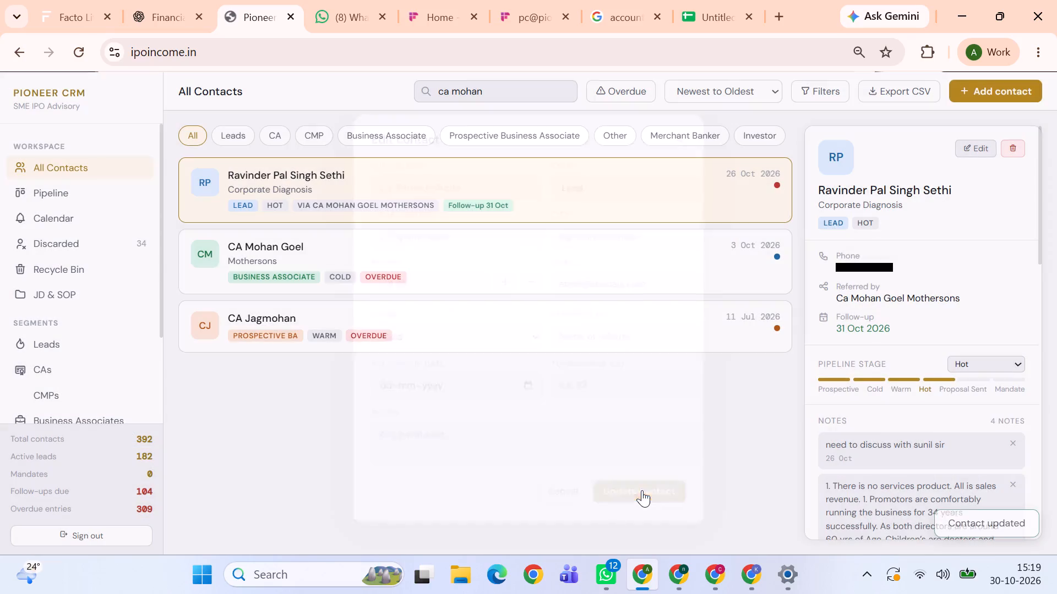
Search the contacts for "rajnees" and review the follow-up details and notes of the Elgin Electronis Client lead.
{"action": "left_click", "coordinate": [521, 94]}
{"action": "key", "text": "Delete"}
{"action": "key", "text": "BackSpace"}
{"action": "key", "text": "BackSpace"}
{"action": "key", "text": "BackSpace"}
{"action": "key", "text": "BackSpace"}
{"action": "key", "text": "BackSpace"}
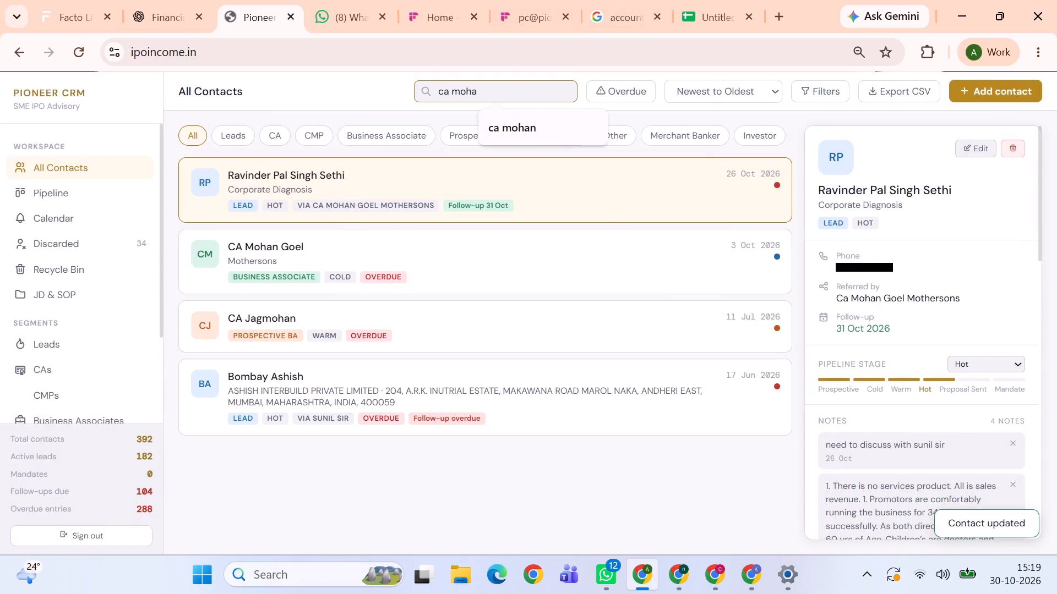
{"action": "key", "text": "BackSpace"}
{"action": "key", "text": "BackSpace"}
{"action": "key", "text": "BackSpace"}
{"action": "key", "text": "BackSpace"}
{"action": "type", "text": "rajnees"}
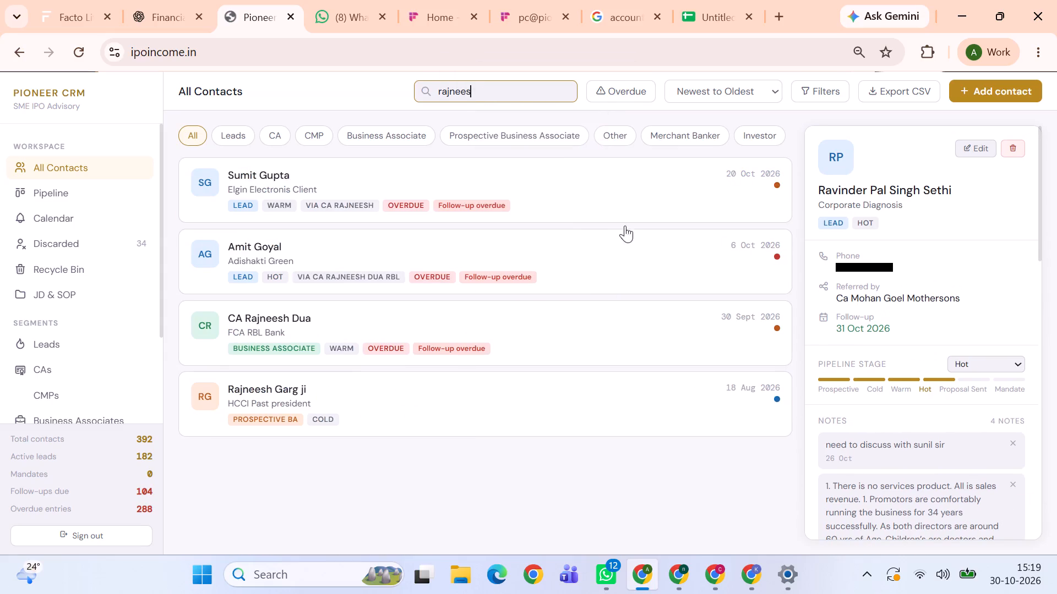
{"action": "left_click", "coordinate": [601, 200]}
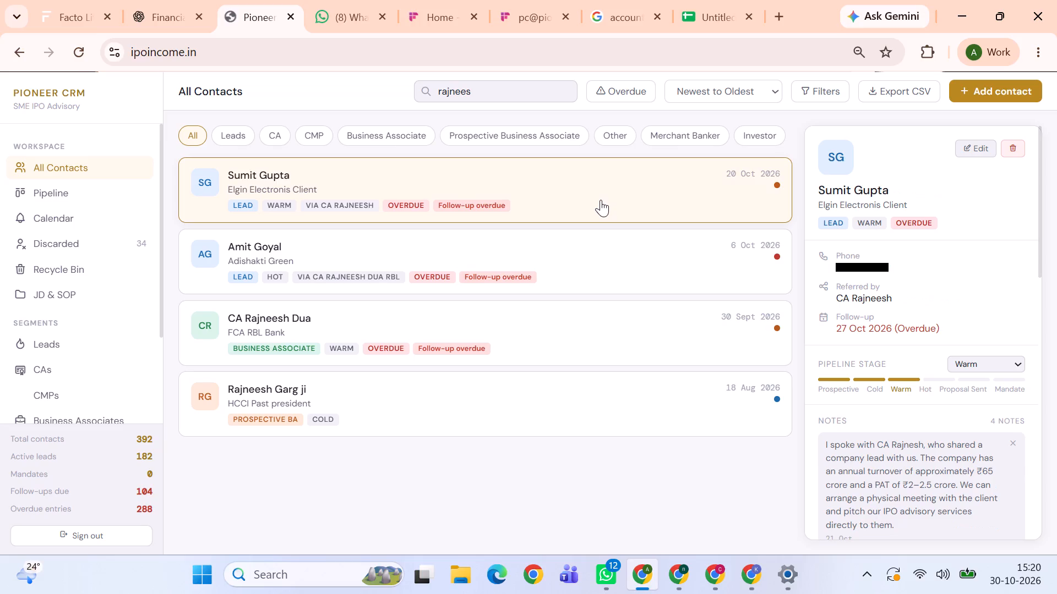
{"action": "scroll", "coordinate": [902, 306], "scroll_direction": "down", "scroll_amount": 1}
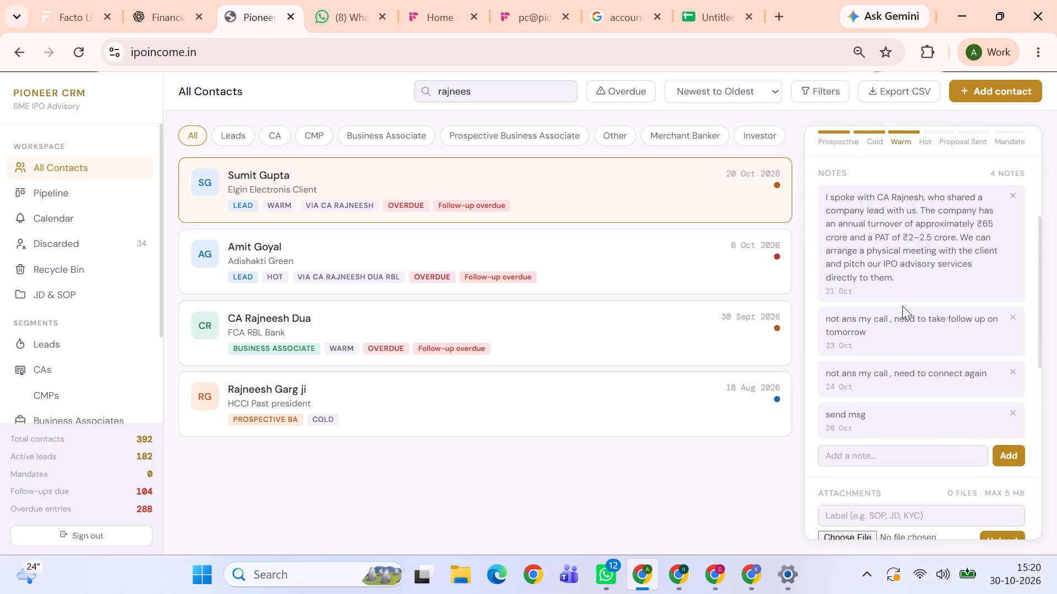
{"action": "scroll", "coordinate": [902, 306], "scroll_direction": "down", "scroll_amount": 1}
{"action": "scroll", "coordinate": [896, 328], "scroll_direction": "up", "scroll_amount": 2}
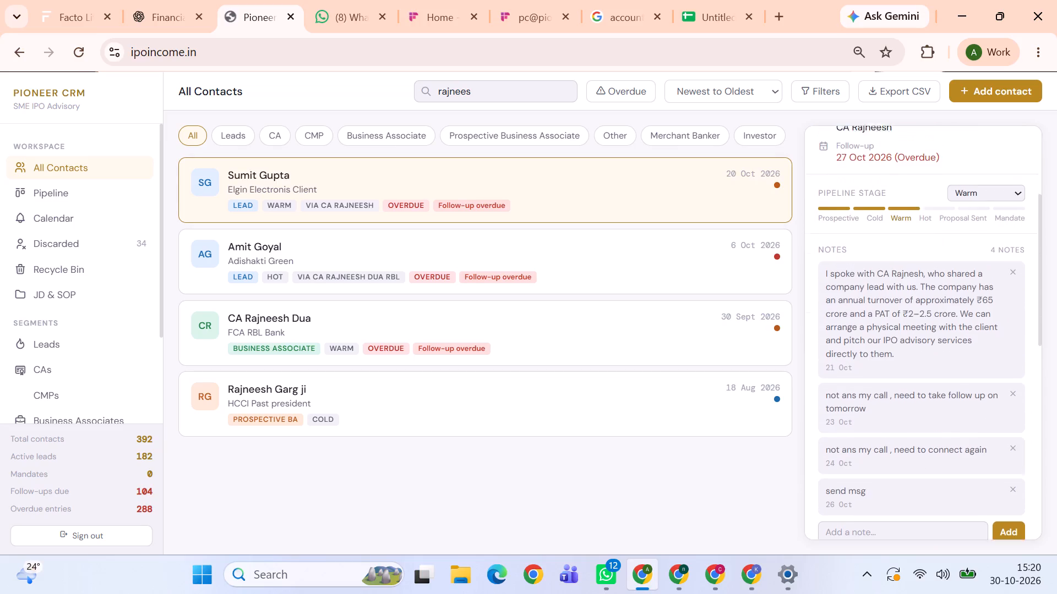
{"action": "scroll", "coordinate": [931, 306], "scroll_direction": "up", "scroll_amount": 1}
Clear the contact search so the full contact list is shown.
{"action": "left_click", "coordinate": [547, 95]}
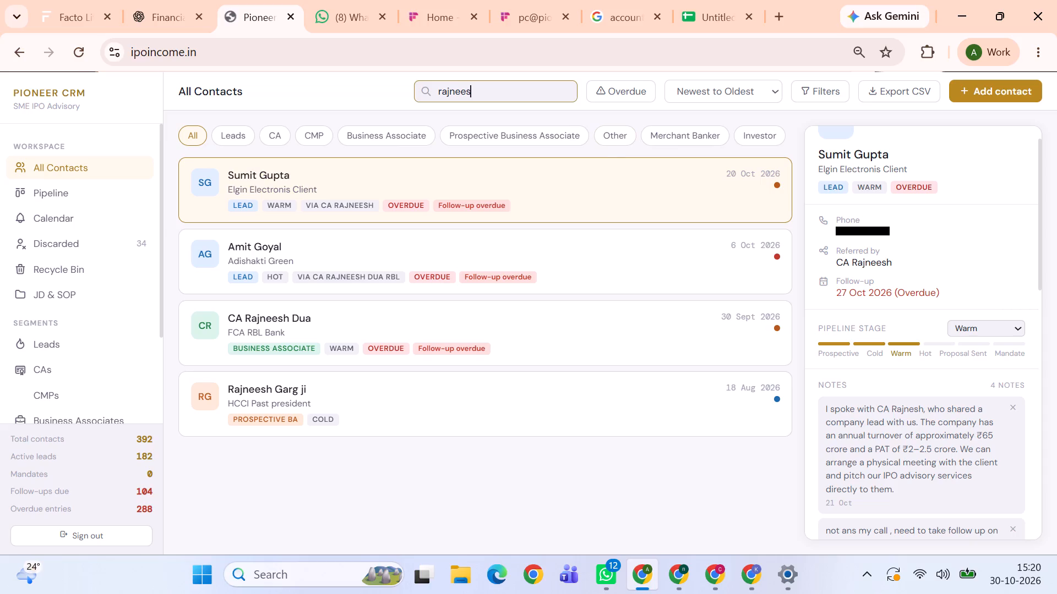
{"action": "key", "text": "BackSpace"}
{"action": "key", "text": "BackSpace"}
{"action": "key", "text": "BackSpace"}
{"action": "key", "text": "BackSpace"}
{"action": "key", "text": "BackSpace"}
{"action": "key", "text": "BackSpace"}
{"action": "key", "text": "BackSpace"}
{"action": "key", "text": "BackSpace"}
{"action": "key", "text": "BackSpace"}
{"action": "key", "text": "BackSpace"}
{"action": "key", "text": "BackSpace"}
{"action": "key", "text": "BackSpace"}
{"action": "key", "text": "BackSpace"}
{"action": "key", "text": "BackSpace"}
{"action": "key", "text": "BackSpace"}
{"action": "key", "text": "BackSpace"}
{"action": "key", "text": "BackSpace"}
{"action": "key", "text": "BackSpace"}
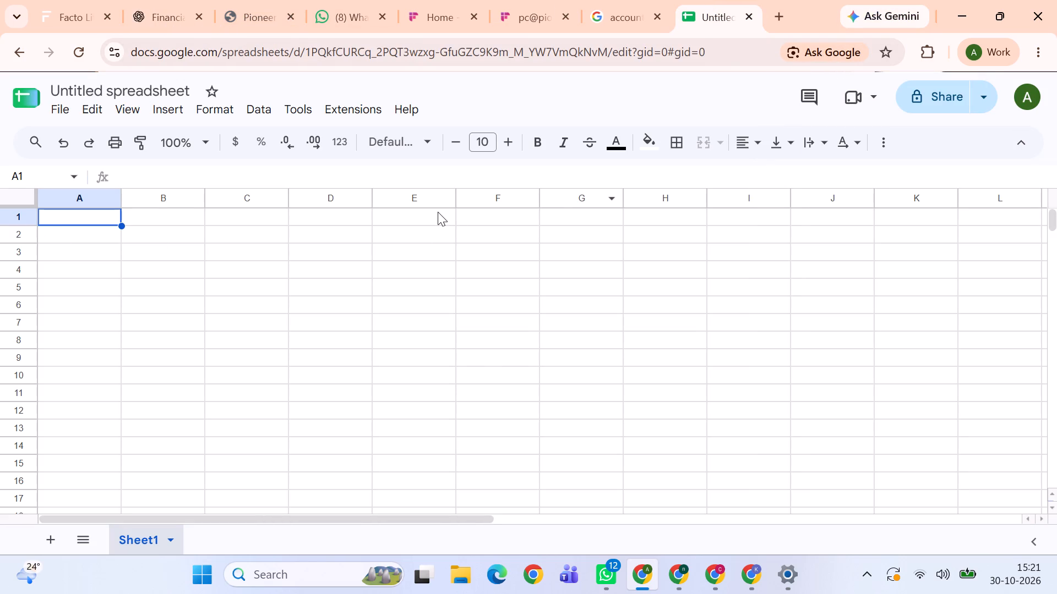
{"action": "left_click", "coordinate": [438, 212]}
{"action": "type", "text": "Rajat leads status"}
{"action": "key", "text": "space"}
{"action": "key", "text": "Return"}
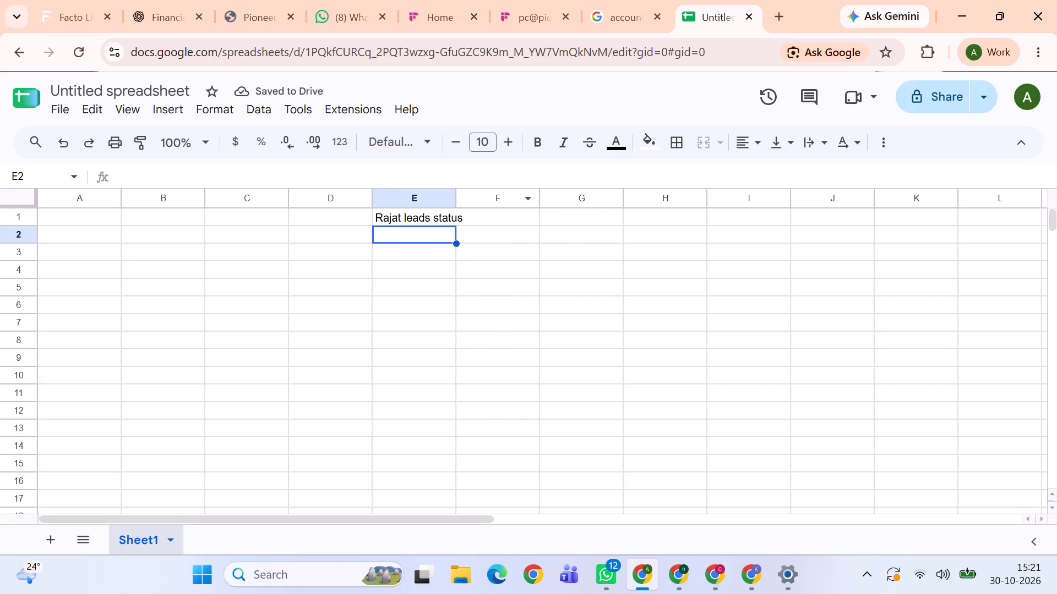
{"action": "left_click_drag", "start_coordinate": [458, 199], "coordinate": [495, 199]}
Fill row 3 from column A with the lead's phone number, the status "not ans my call" and the date 30-oct-26.
{"action": "left_click", "coordinate": [98, 249]}
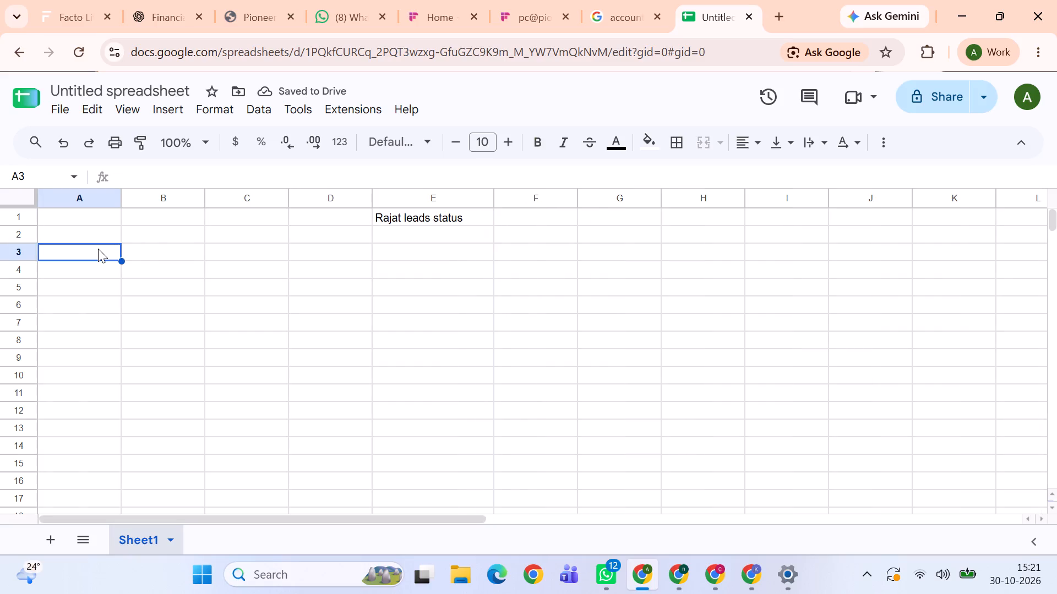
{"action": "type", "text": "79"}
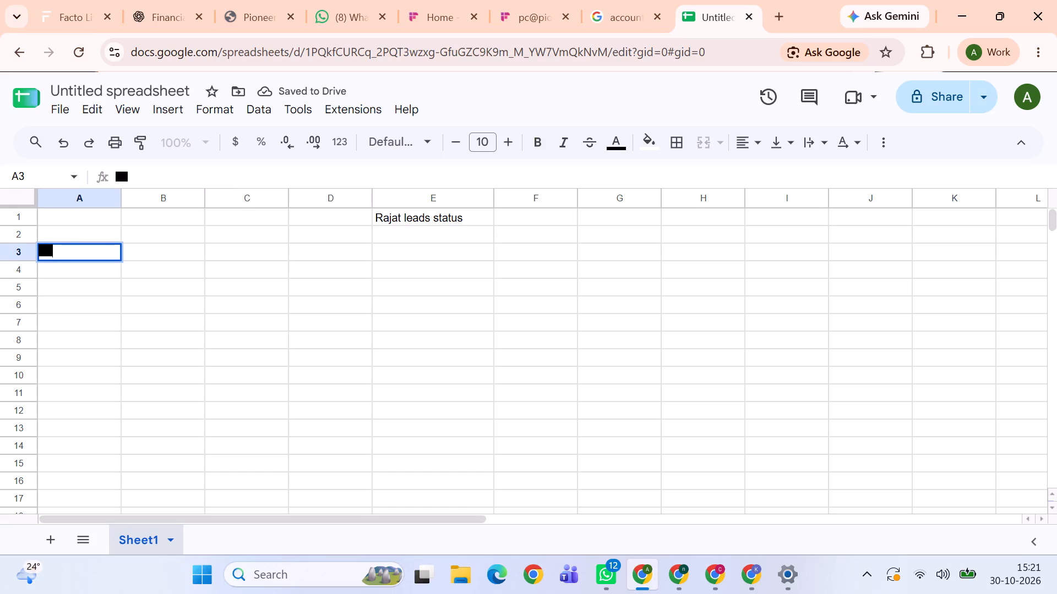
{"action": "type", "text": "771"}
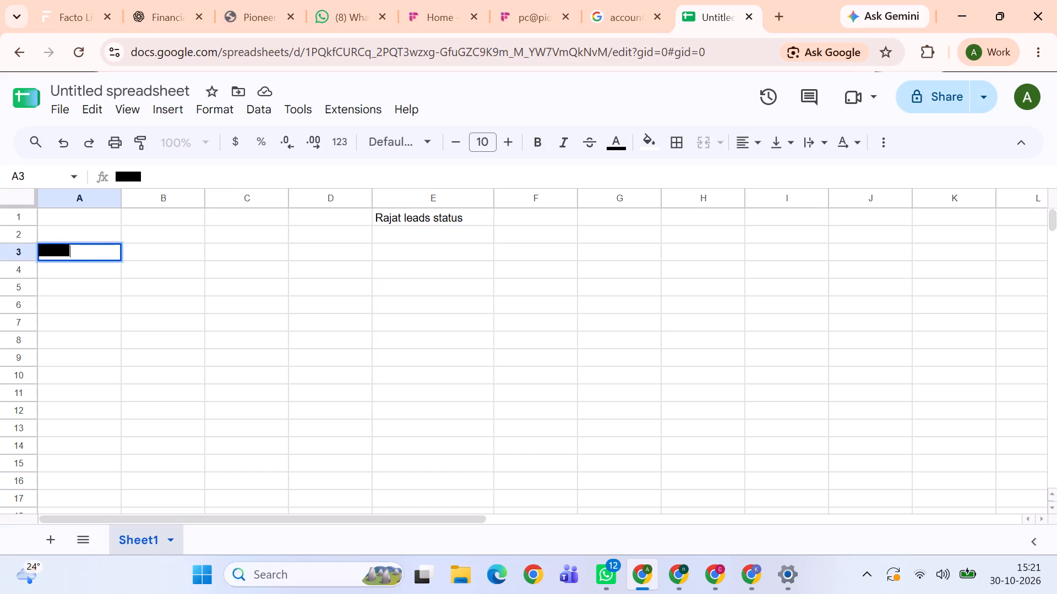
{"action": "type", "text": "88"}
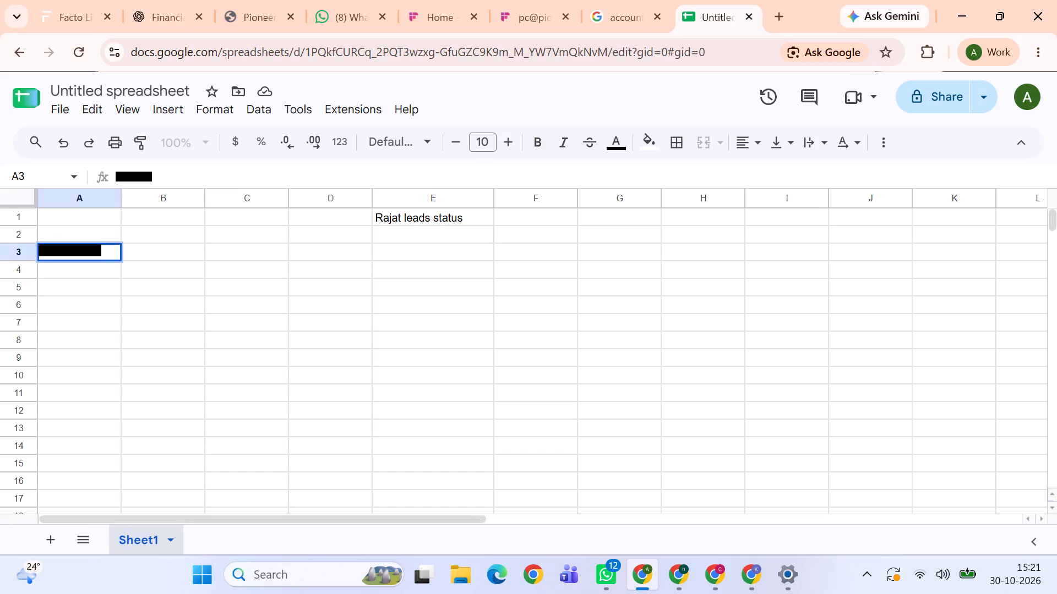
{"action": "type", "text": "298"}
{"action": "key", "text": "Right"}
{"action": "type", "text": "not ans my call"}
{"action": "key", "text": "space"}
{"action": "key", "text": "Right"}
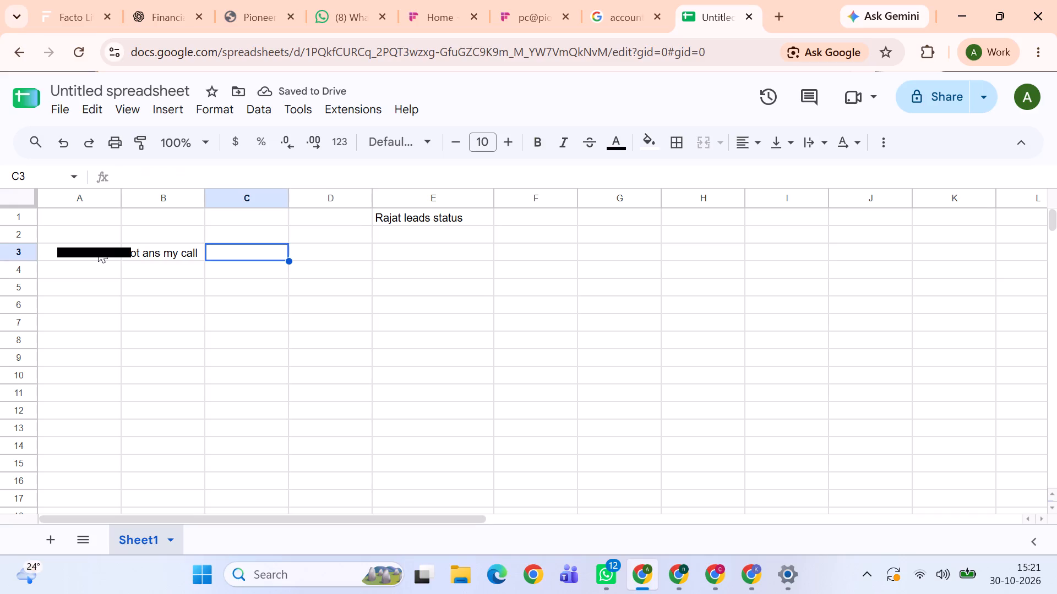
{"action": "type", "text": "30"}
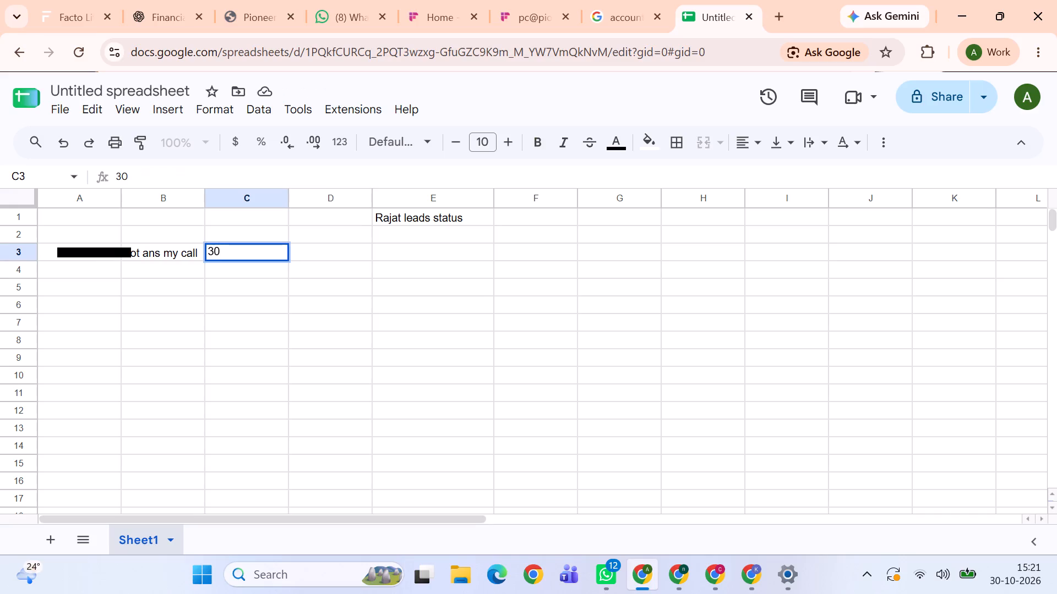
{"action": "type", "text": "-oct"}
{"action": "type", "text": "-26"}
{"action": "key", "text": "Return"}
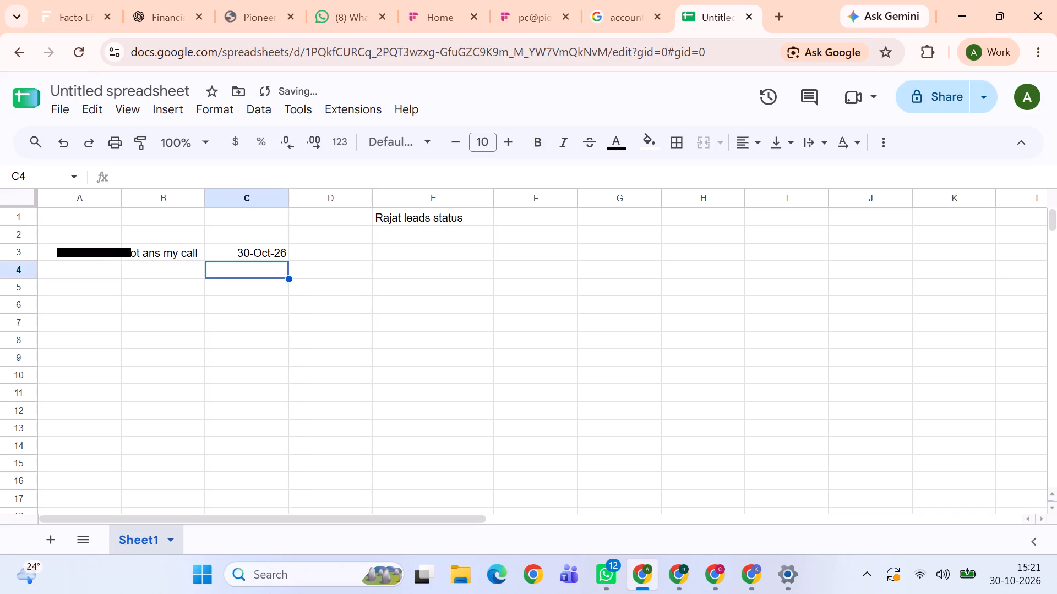
Widen columns A, B and C to give the lead entries more room.
{"action": "left_click_drag", "start_coordinate": [123, 195], "coordinate": [149, 195]}
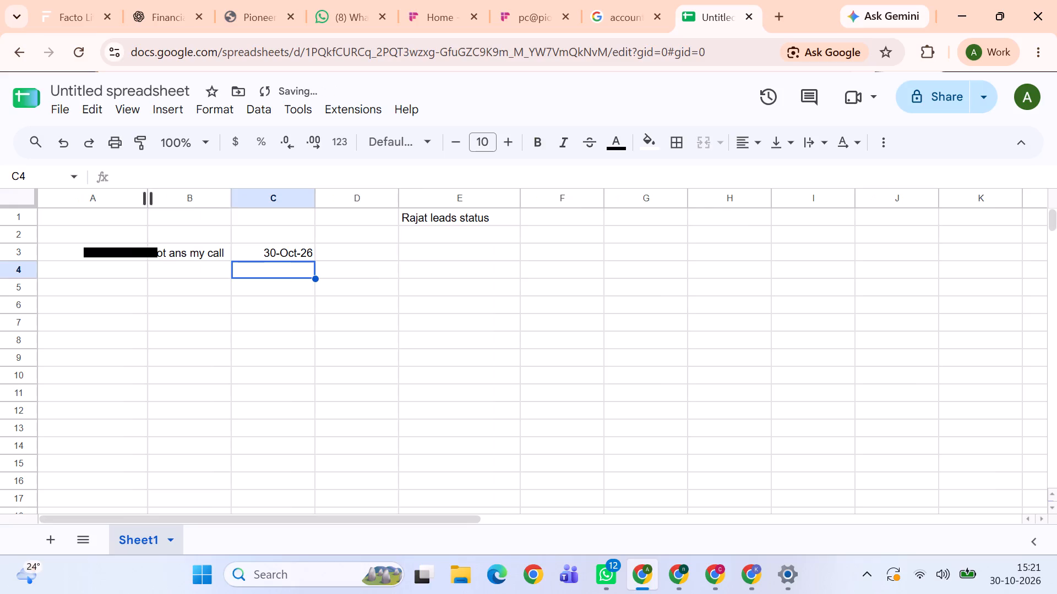
{"action": "left_click_drag", "start_coordinate": [231, 194], "coordinate": [265, 196]}
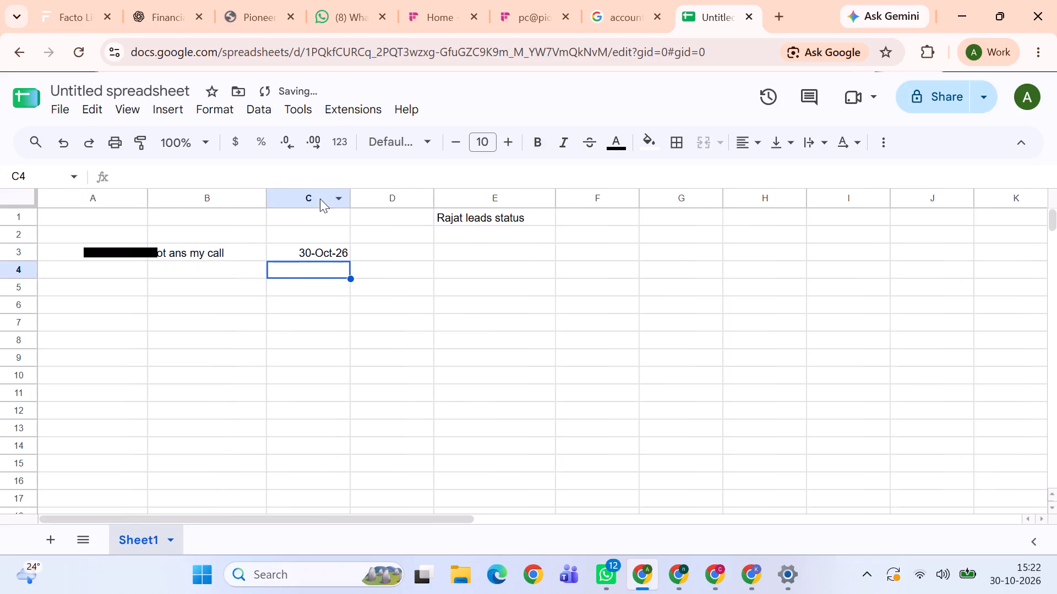
{"action": "left_click_drag", "start_coordinate": [348, 199], "coordinate": [388, 199]}
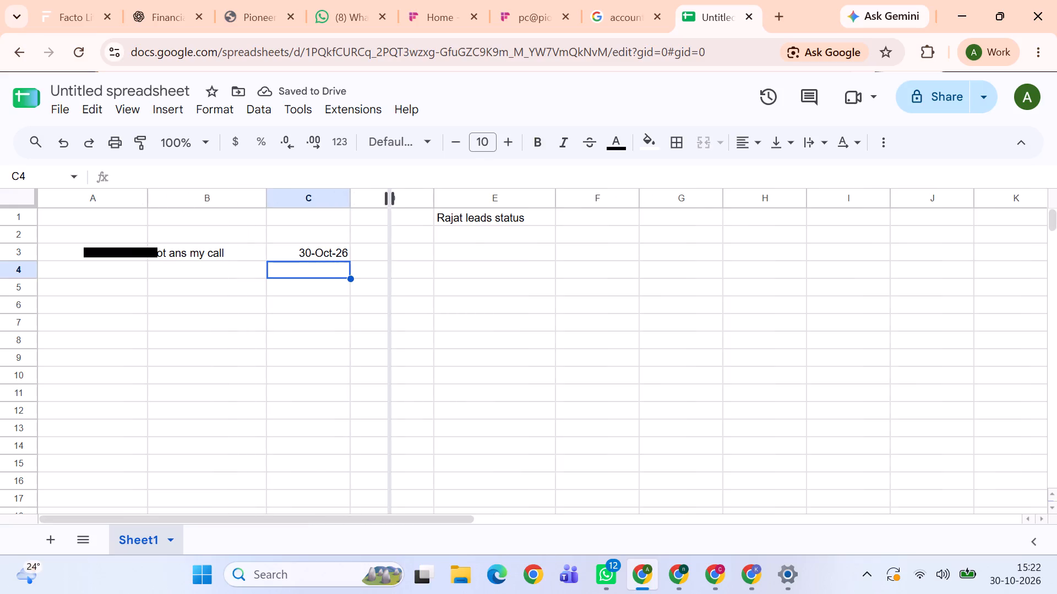
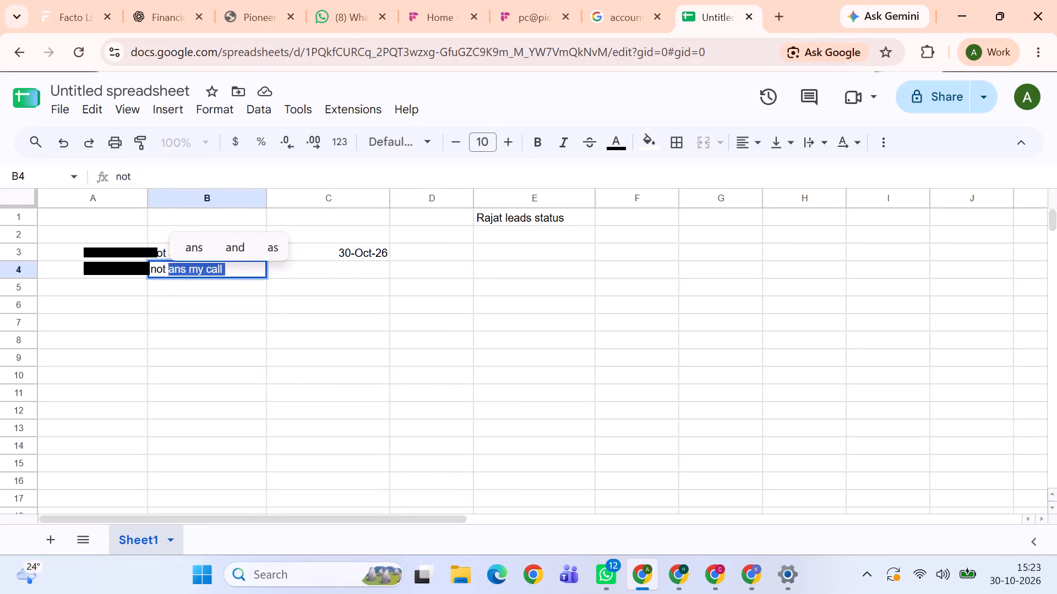
Complete the status in B4 as "not interested in ipo , need to connect again" and widen column B to fit it.
{"action": "type", "text": "nterested"}
{"action": "key", "text": "space"}
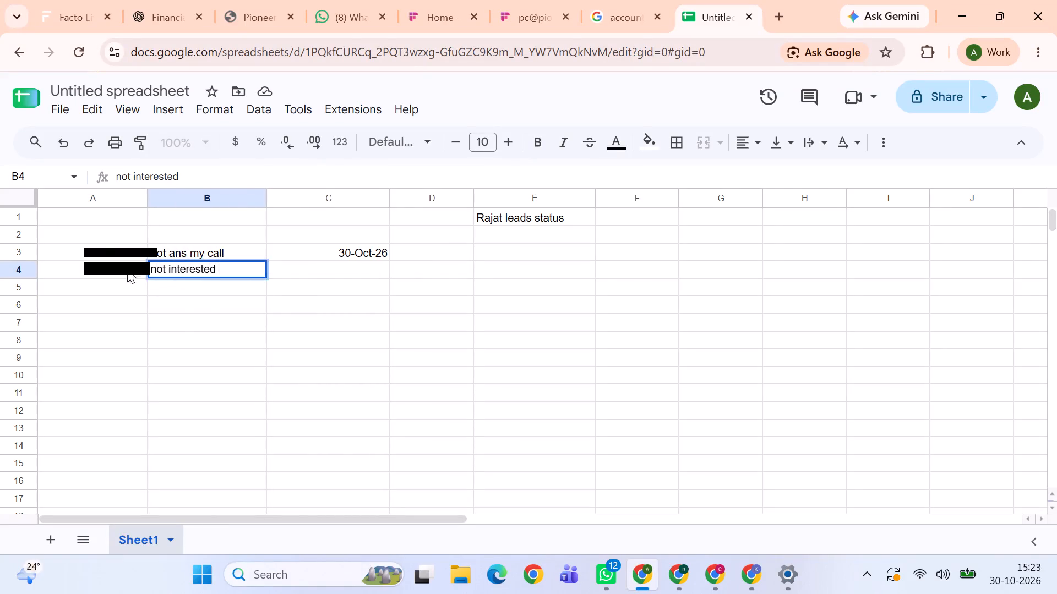
{"action": "type", "text": "n"}
{"action": "key", "text": "BackSpace"}
{"action": "type", "text": "in ipo , need to connect again"}
{"action": "key", "text": "space"}
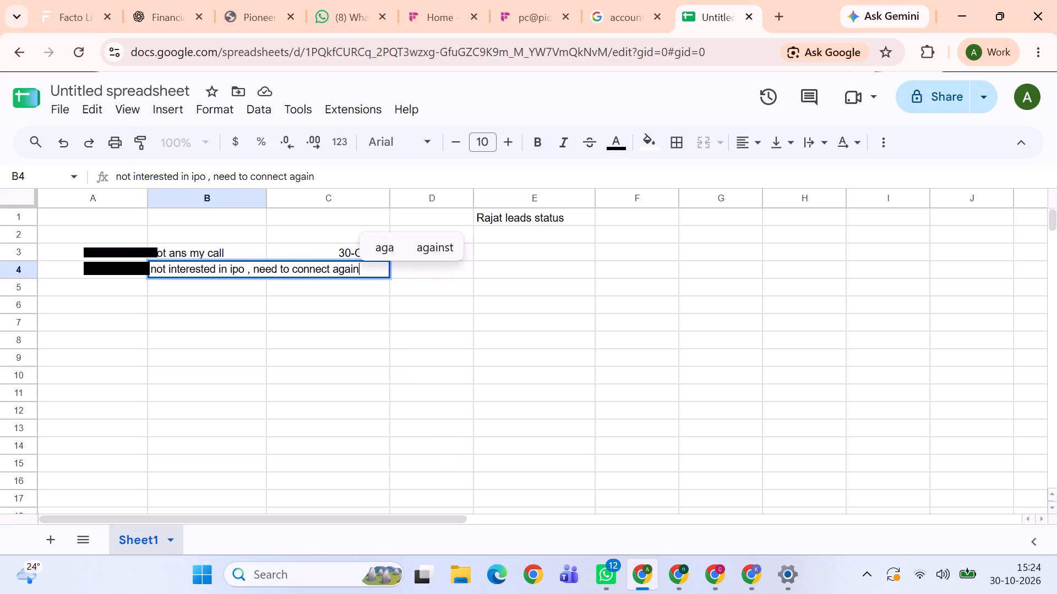
{"action": "key", "text": "Return"}
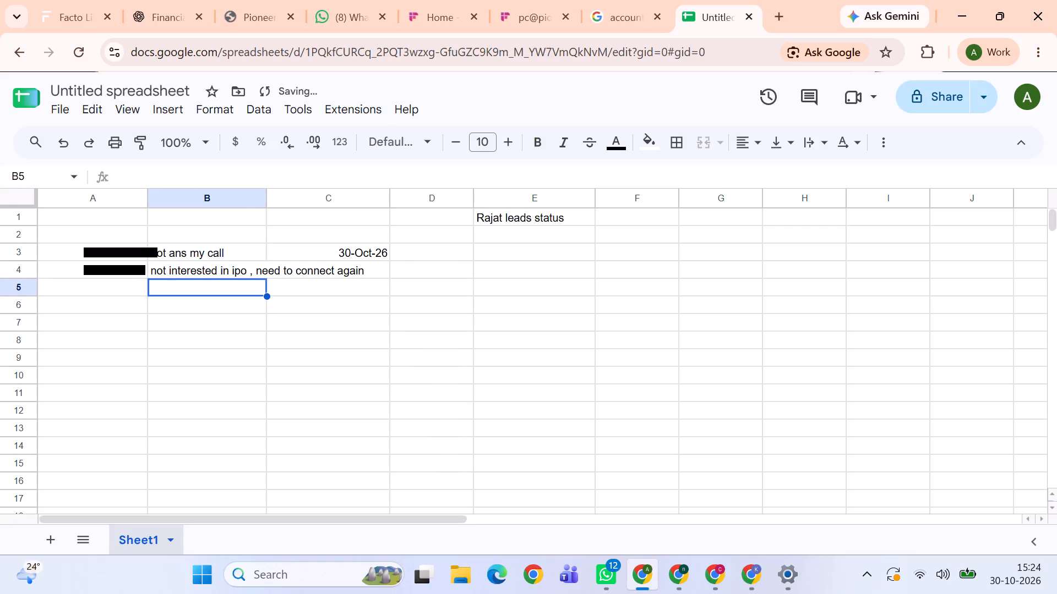
{"action": "left_click_drag", "start_coordinate": [267, 199], "coordinate": [467, 198]}
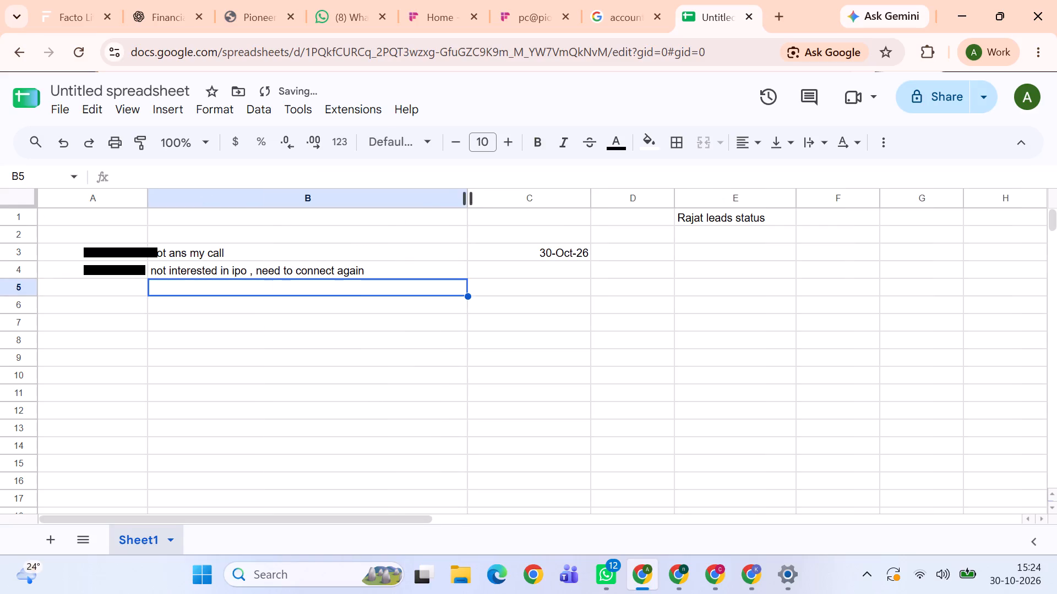
Copy the date 30-Oct-26 from C3 into C4 for the second lead.
{"action": "left_click", "coordinate": [537, 248]}
{"action": "key", "text": "ctrl+c"}
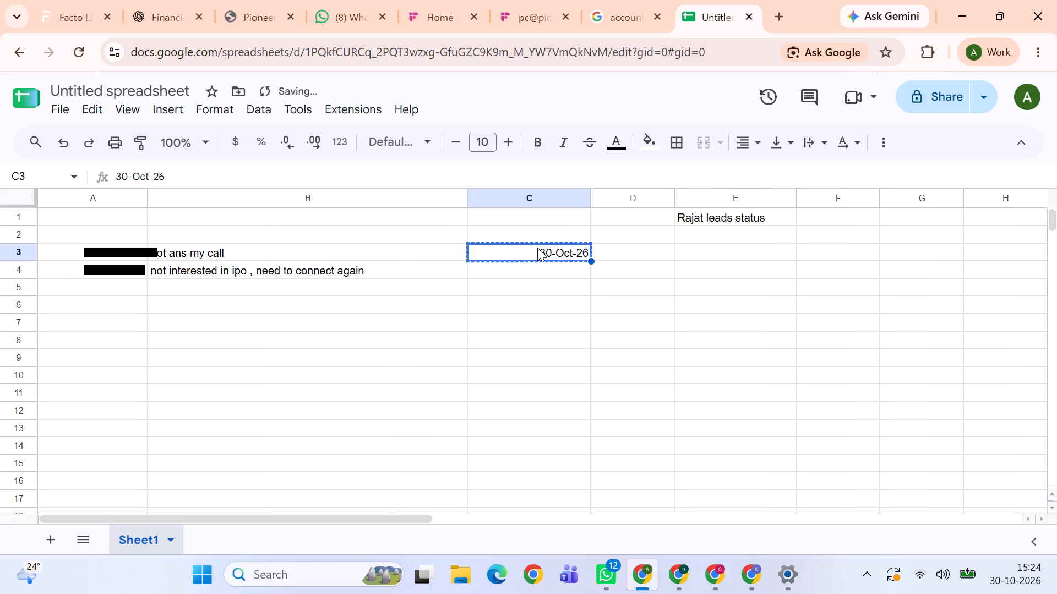
{"action": "key", "text": "Down"}
{"action": "key", "text": "ctrl+v"}
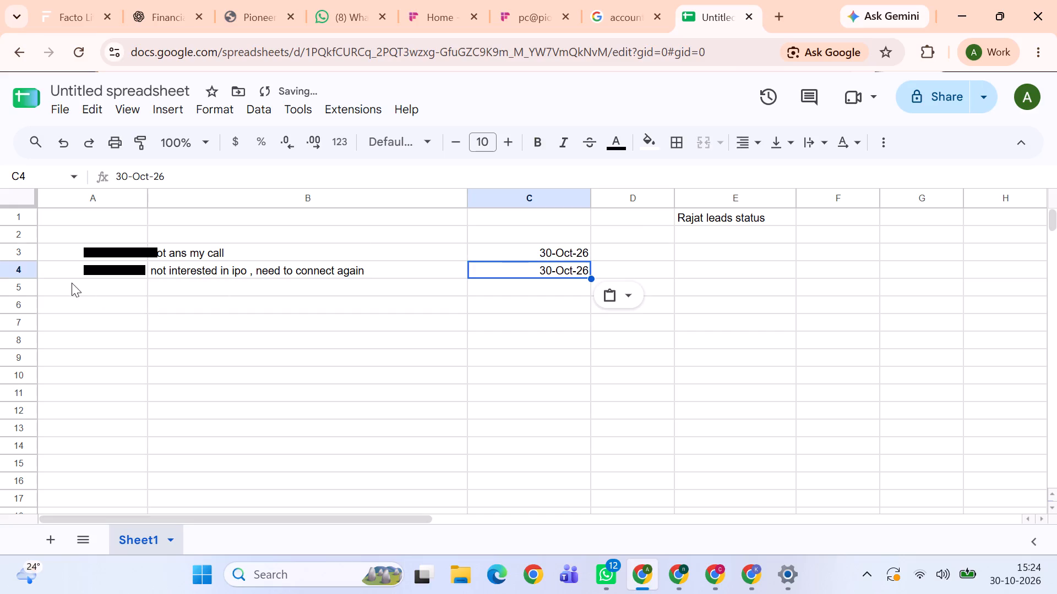
Enter the next lead's phone number in cell A5.
{"action": "left_click", "coordinate": [79, 280]}
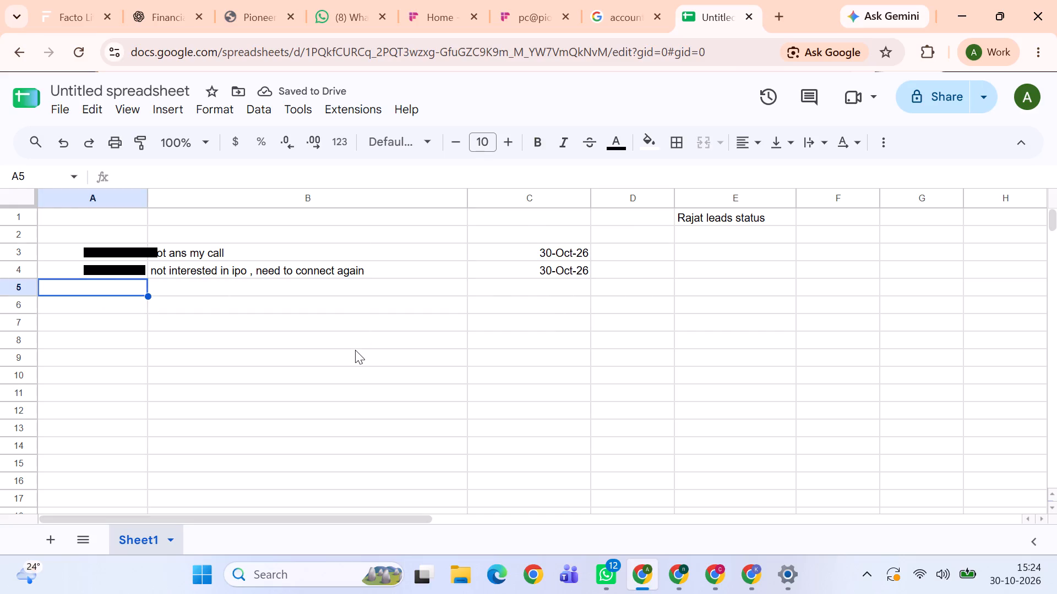
{"action": "key", "text": "9"}
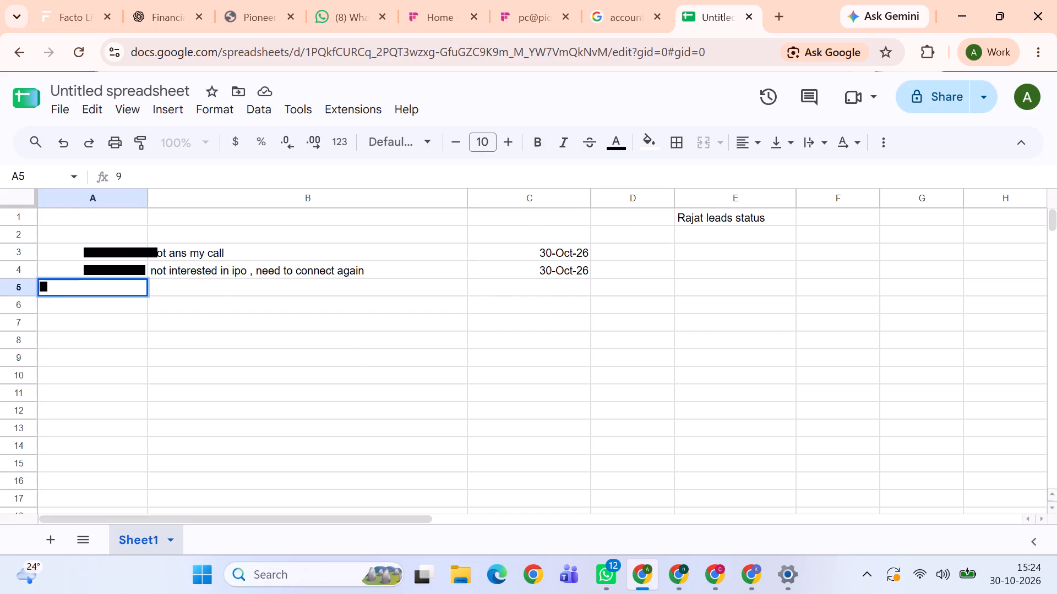
{"action": "type", "text": "260"}
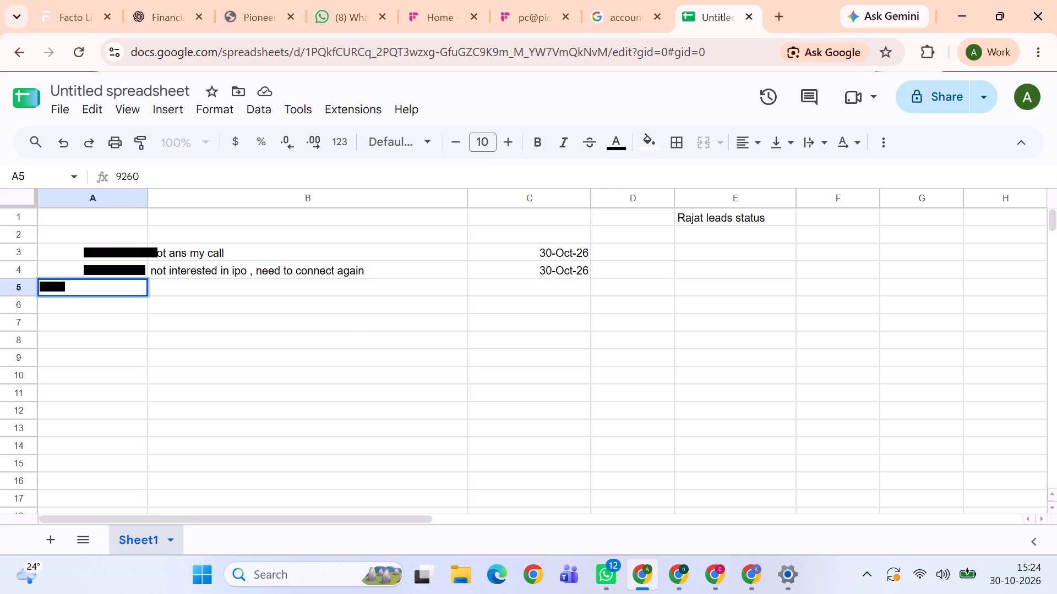
Delete the dates from cells C3 and C4 beside the first two leads.
{"action": "left_click", "coordinate": [548, 248]}
{"action": "key", "text": "BackSpace"}
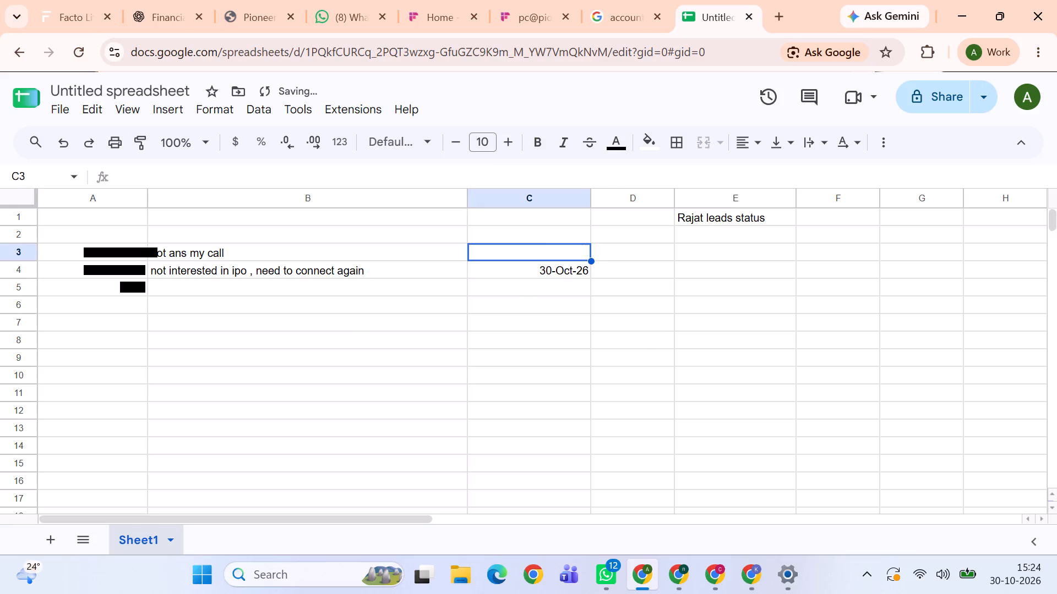
{"action": "key", "text": "Down"}
{"action": "key", "text": "BackSpace"}
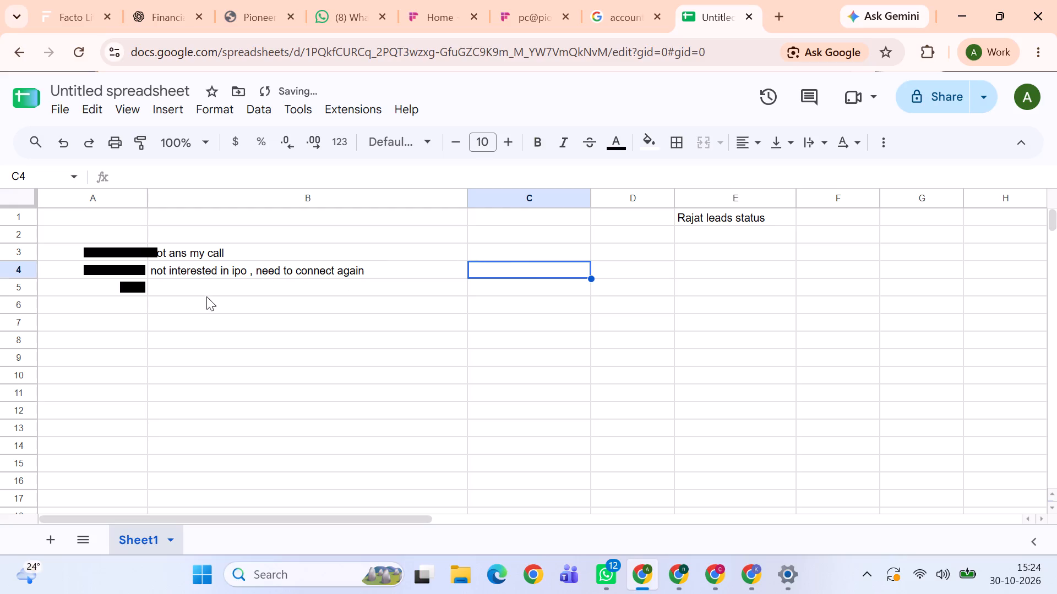
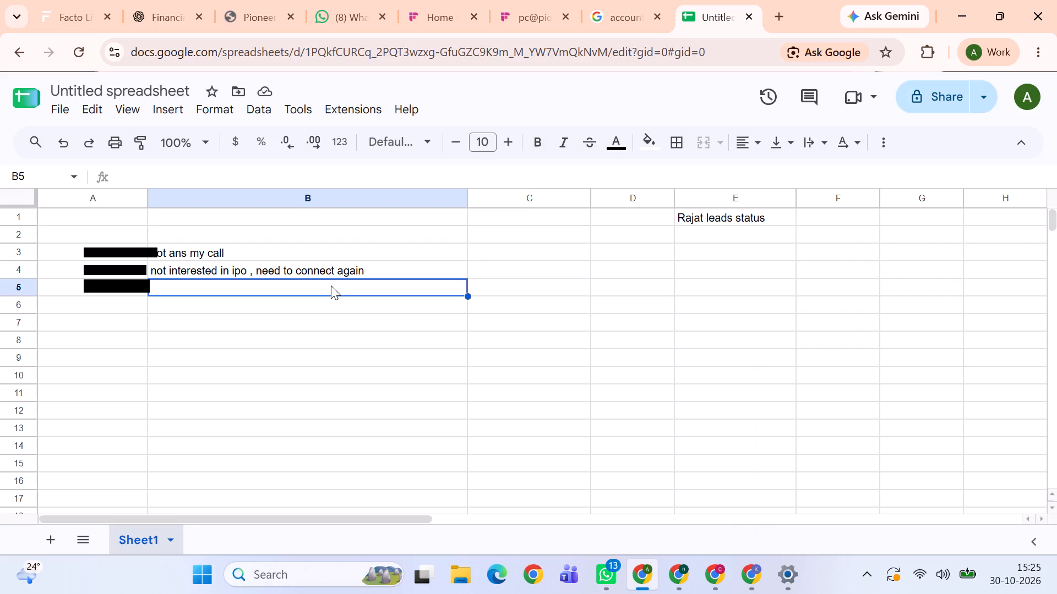
Enter "by mistake" as the third lead's status in cell B5.
{"action": "type", "text": "by"}
{"action": "key", "text": "space"}
{"action": "type", "text": "mistake"}
{"action": "key", "text": "Return"}
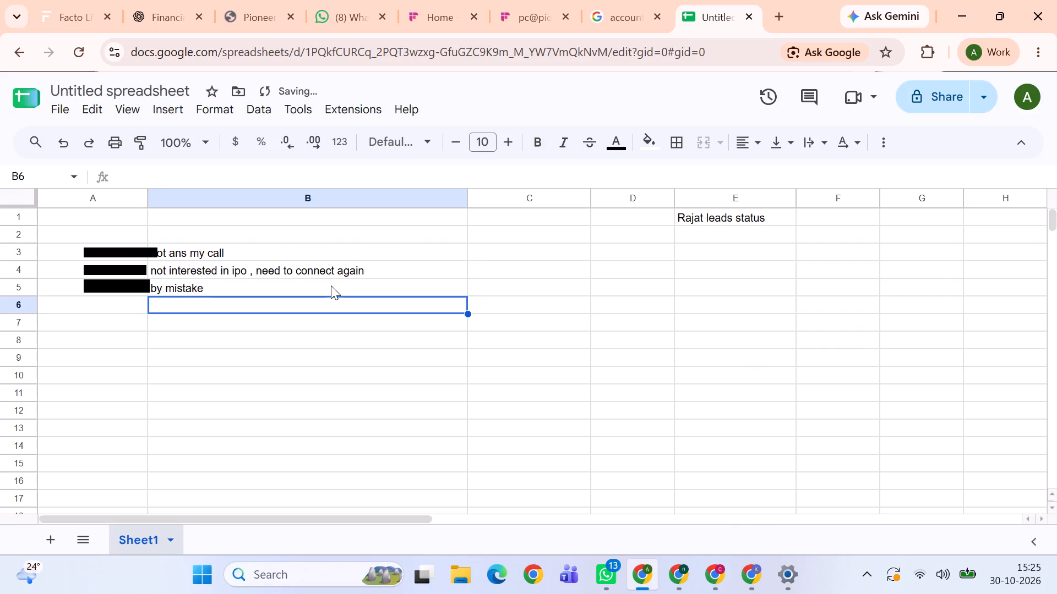
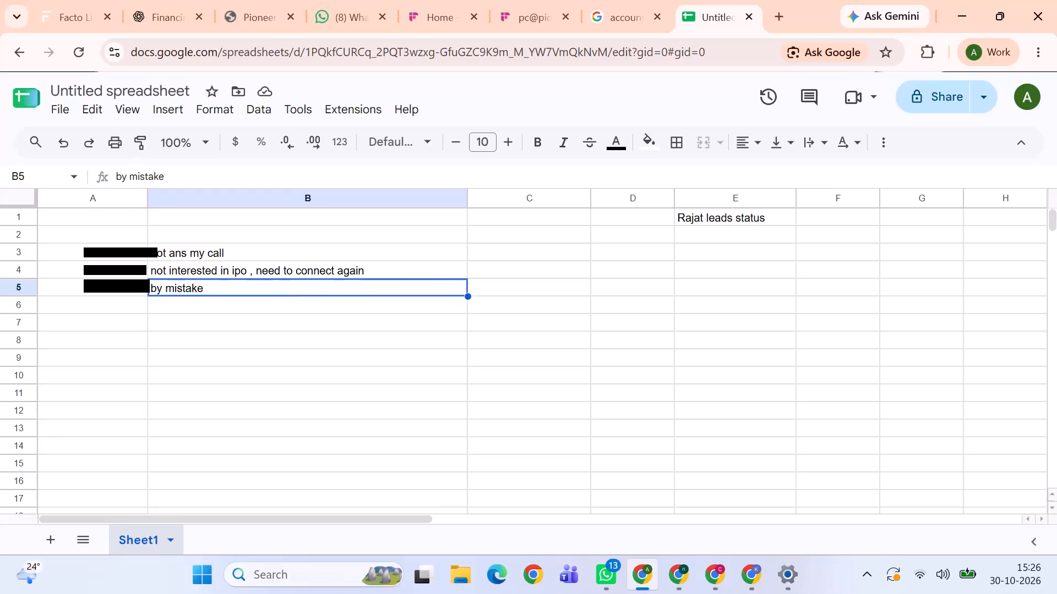
Extend the third lead's status in cell B5 to read "by mistake , not aware aware reg the same".
{"action": "double_click", "coordinate": [292, 288]}
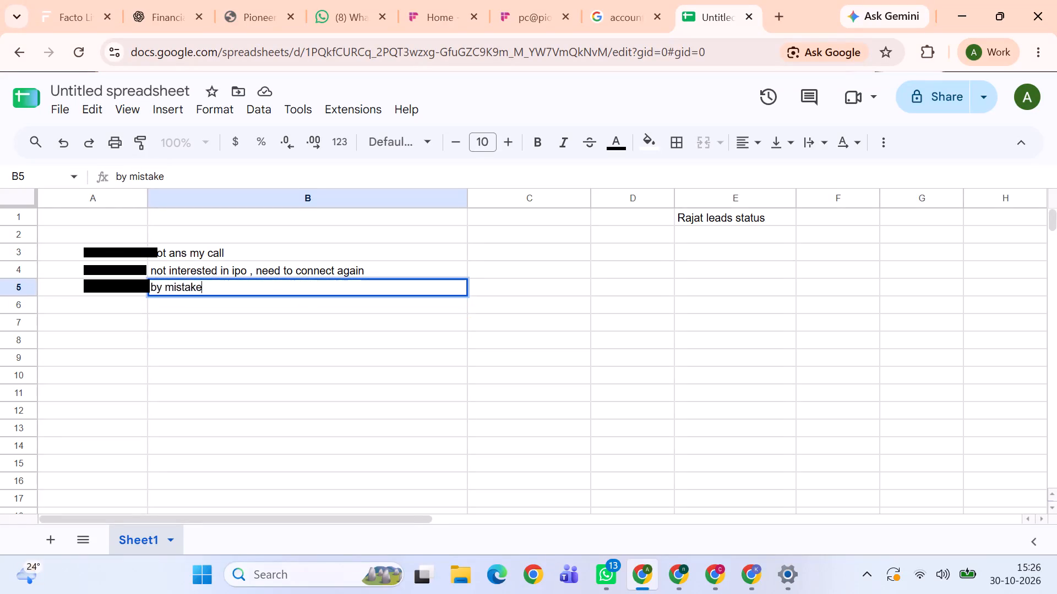
{"action": "key", "text": "space"}
{"action": "type", "text": ", noy"}
{"action": "key", "text": "space"}
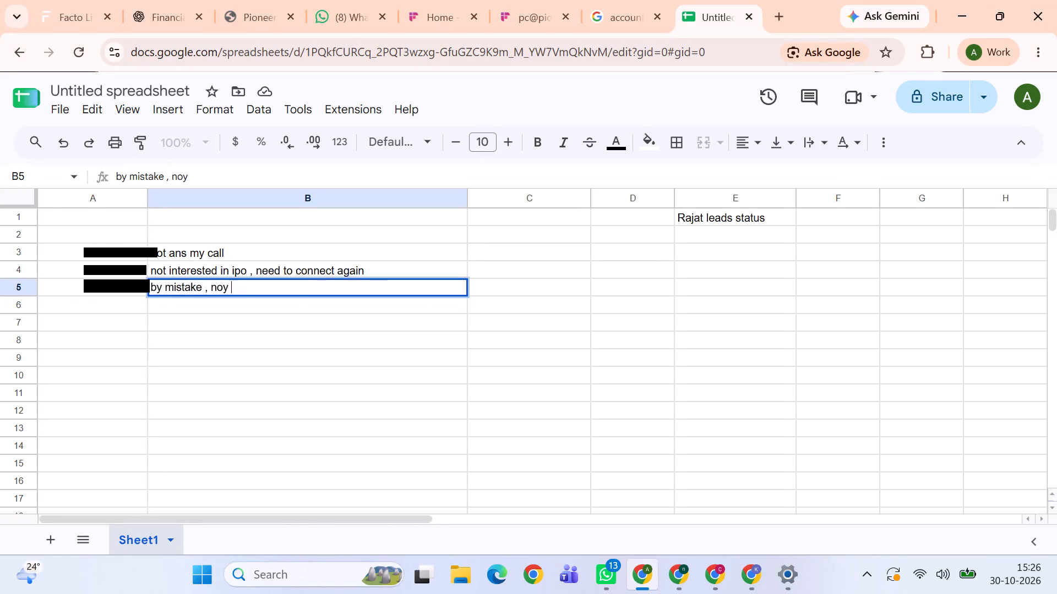
{"action": "key", "text": "BackSpace"}
{"action": "key", "text": "BackSpace"}
{"action": "type", "text": "t aware osud"}
{"action": "key", "text": "space"}
{"action": "key", "text": "BackSpace"}
{"action": "key", "text": "BackSpace"}
{"action": "key", "text": "BackSpace"}
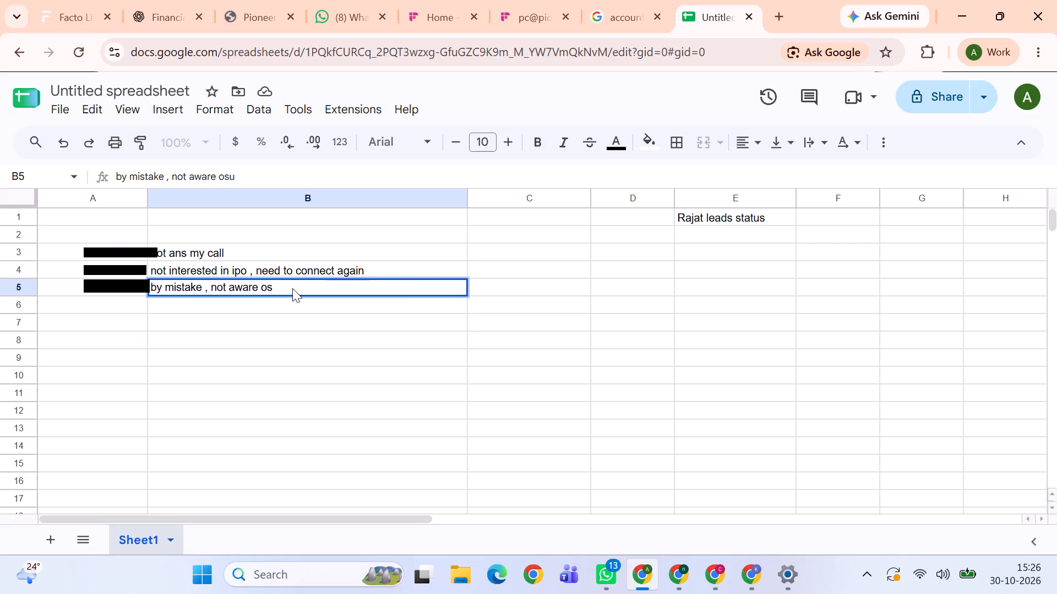
{"action": "key", "text": "BackSpace"}
{"action": "key", "text": "BackSpace"}
{"action": "type", "text": "araee"}
{"action": "key", "text": "BackSpace"}
{"action": "key", "text": "BackSpace"}
{"action": "key", "text": "BackSpace"}
{"action": "key", "text": "BackSpace"}
{"action": "key", "text": "a"}
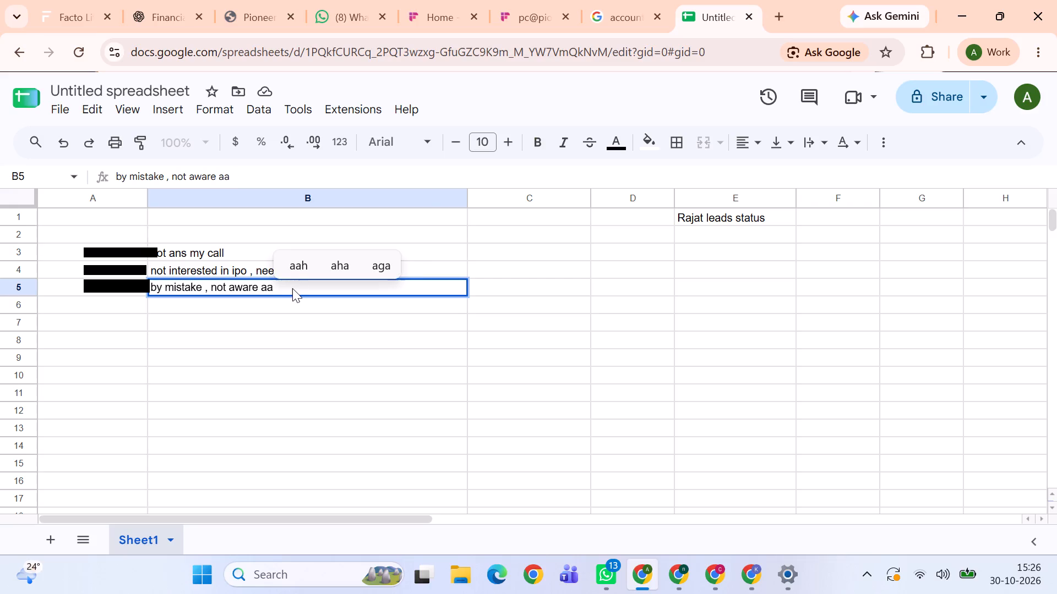
{"action": "key", "text": "BackSpace"}
{"action": "type", "text": "ware reg teh"}
{"action": "key", "text": "space"}
{"action": "key", "text": "BackSpace"}
{"action": "key", "text": "BackSpace"}
{"action": "key", "text": "BackSpace"}
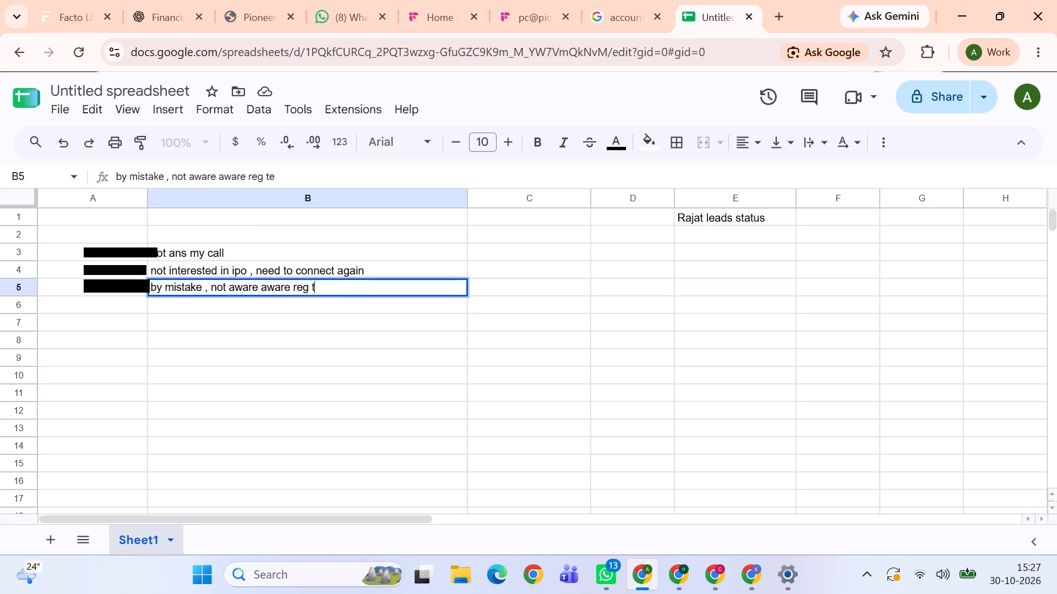
{"action": "type", "text": "he a"}
{"action": "key", "text": "BackSpace"}
{"action": "type", "text": "same"}
{"action": "key", "text": "space"}
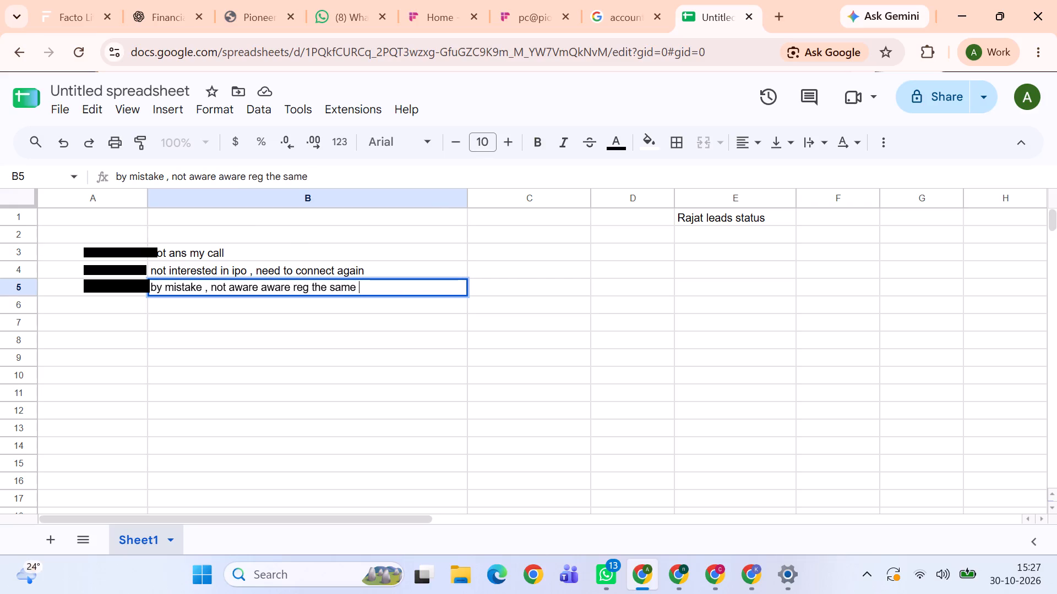
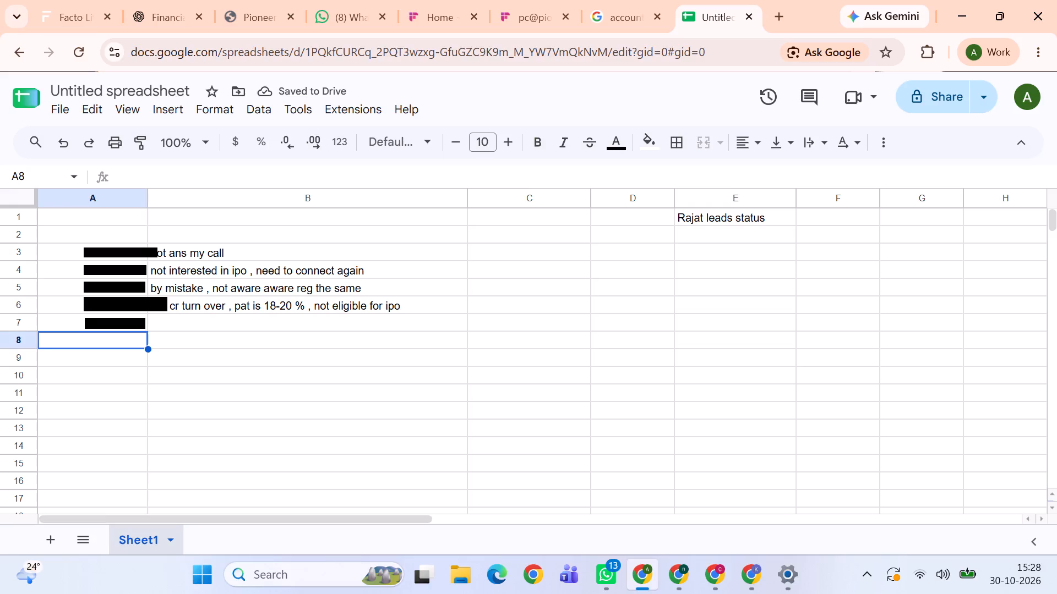
Enter the next lead's phone number in cell A8, below the existing lead entries.
{"action": "type", "text": "90"}
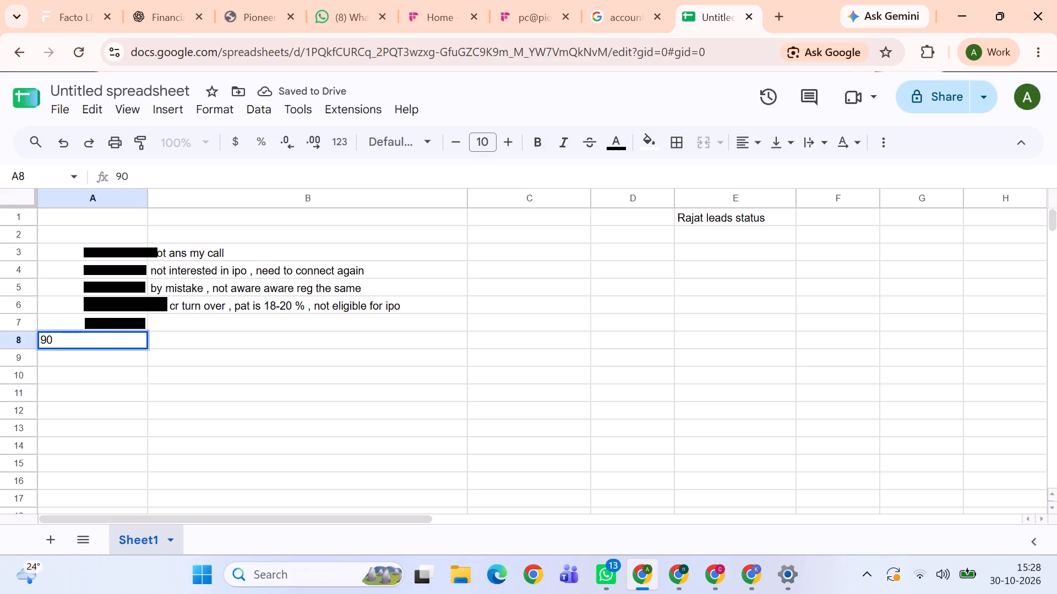
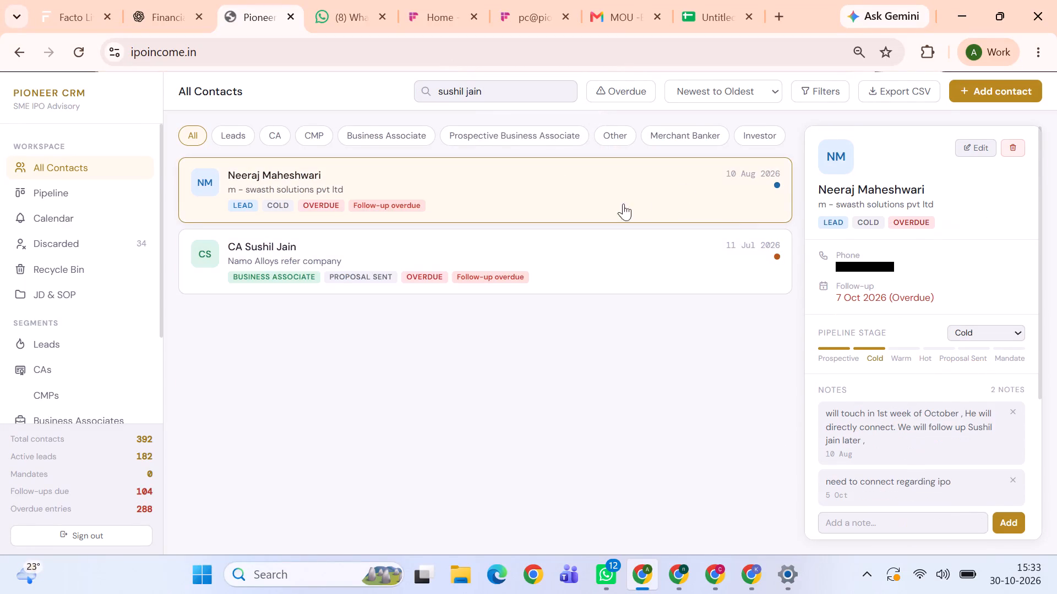
Edit the m - swasth solutions pvt ltd lead's contact record, setting its stage to Hot, and save the update.
{"action": "left_click", "coordinate": [980, 149]}
{"action": "left_click", "coordinate": [468, 327]}
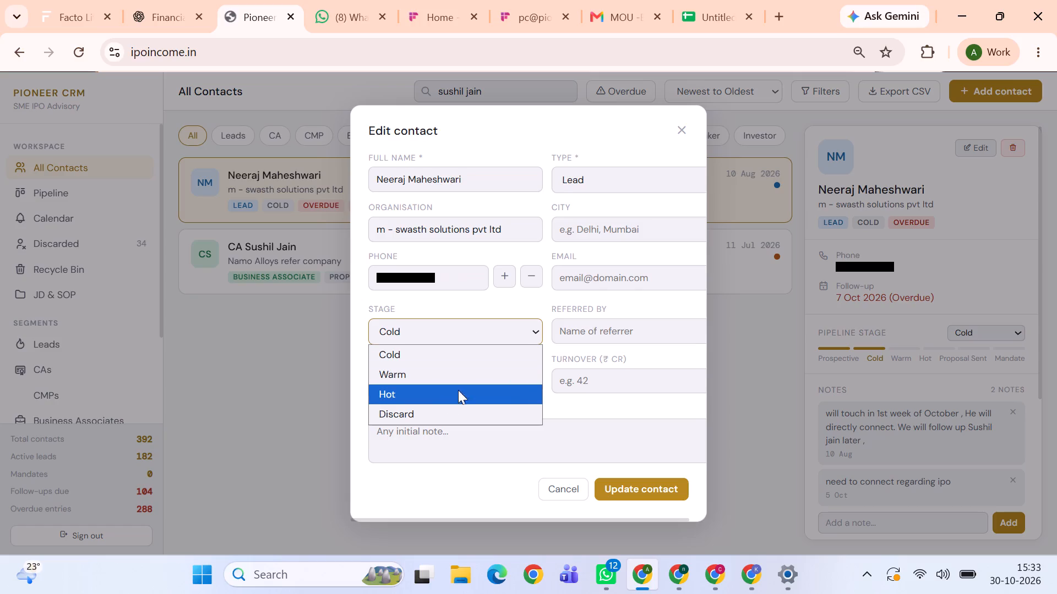
{"action": "left_click", "coordinate": [446, 392]}
{"action": "left_click", "coordinate": [616, 481]}
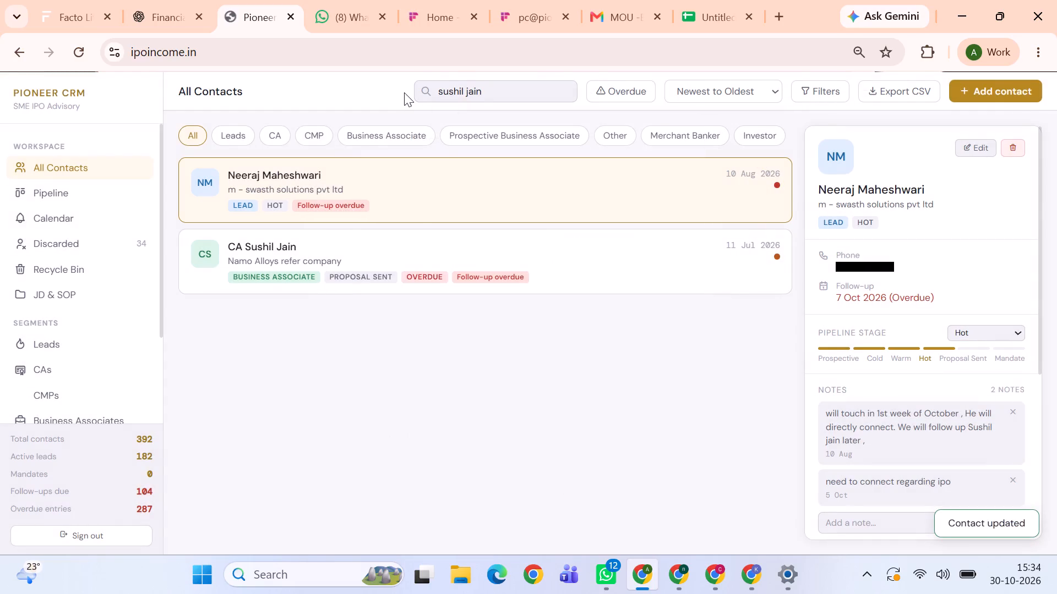
Clear the name search in All Contacts to restore the full contact list.
{"action": "left_click", "coordinate": [513, 92]}
{"action": "key", "text": "BackSpace"}
{"action": "key", "text": "BackSpace"}
{"action": "key", "text": "BackSpace"}
{"action": "key", "text": "BackSpace"}
{"action": "key", "text": "BackSpace"}
{"action": "key", "text": "BackSpace"}
{"action": "key", "text": "BackSpace"}
{"action": "key", "text": "BackSpace"}
{"action": "key", "text": "BackSpace"}
{"action": "key", "text": "BackSpace"}
{"action": "key", "text": "BackSpace"}
{"action": "key", "text": "BackSpace"}
{"action": "key", "text": "BackSpace"}
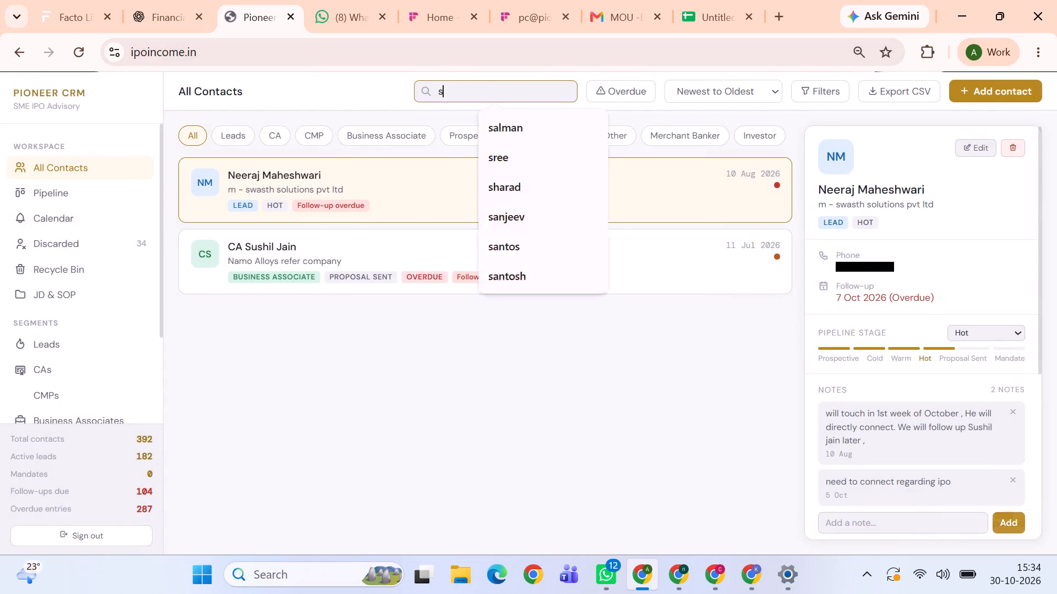
{"action": "left_click", "coordinate": [483, 92]}
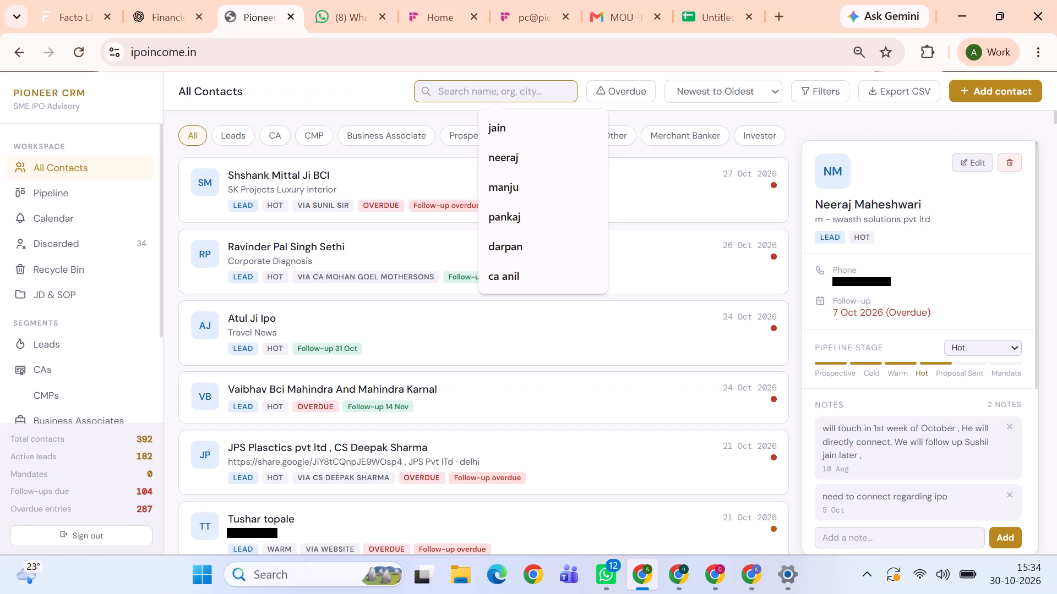
Switch to the untitled spreadsheet that tracks the status of Rajat's leads.
{"action": "left_click", "coordinate": [721, 0]}
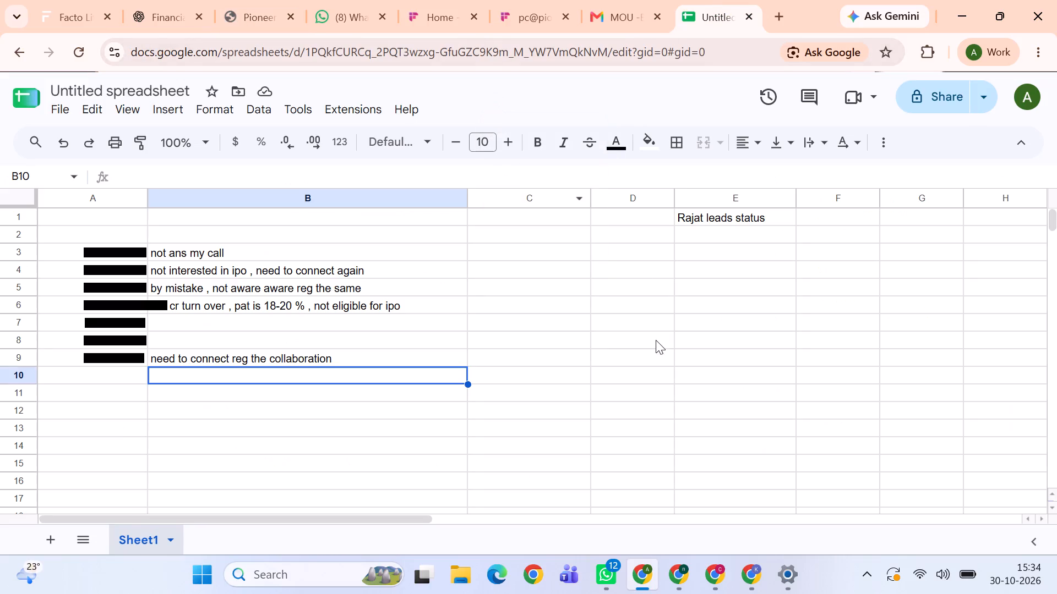
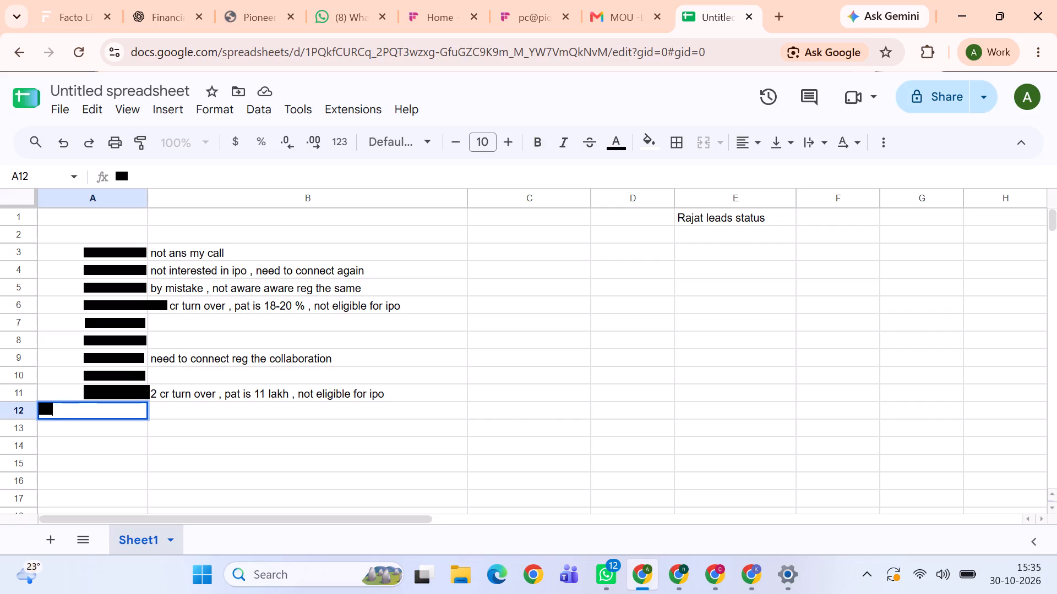
Add the next lead in row 12, with the phone number in column A and the status "done meeting , not eligible for ipo" beside it.
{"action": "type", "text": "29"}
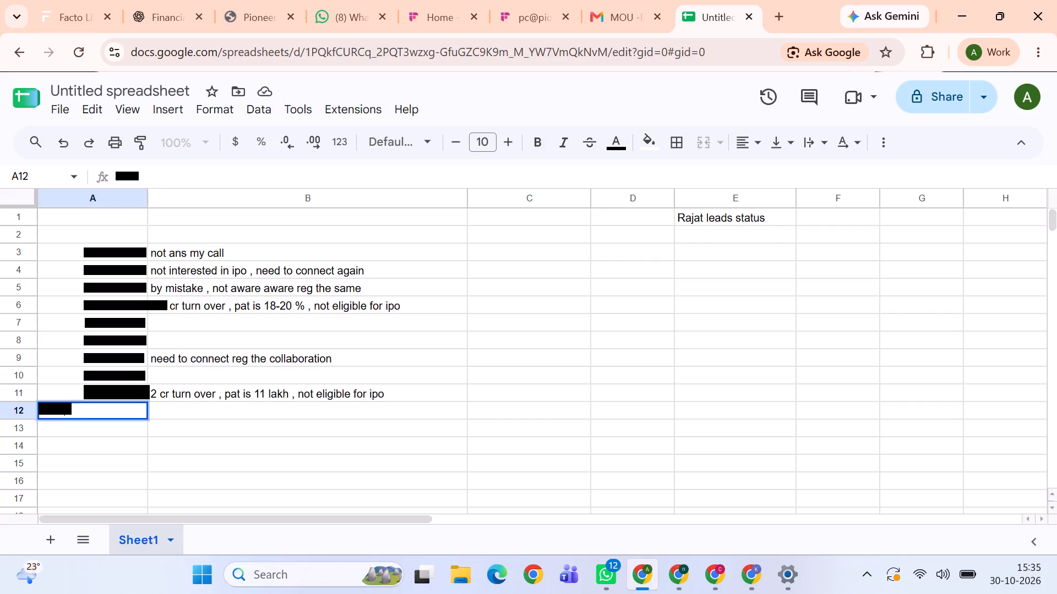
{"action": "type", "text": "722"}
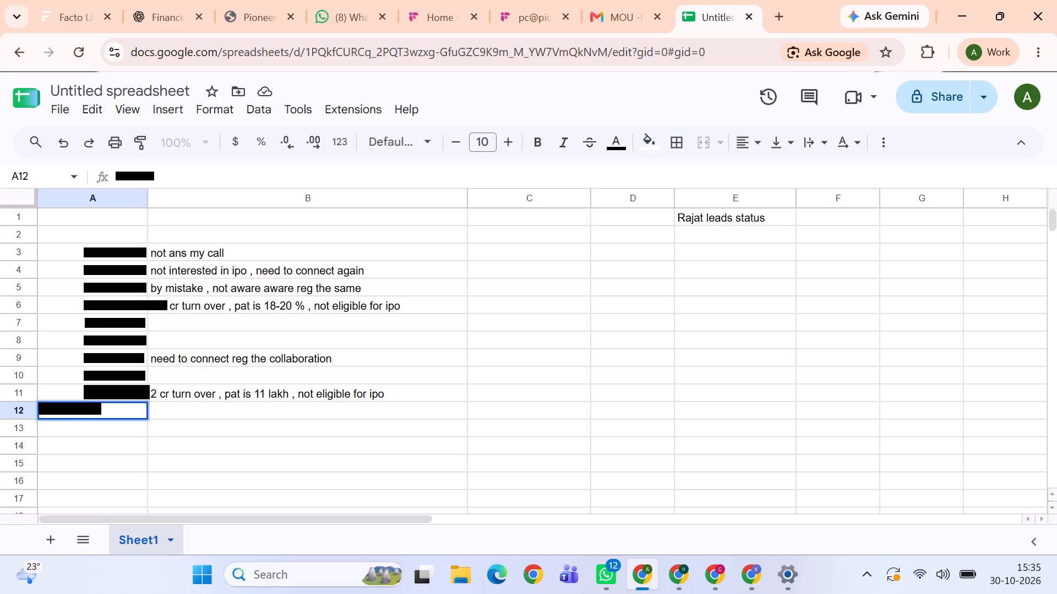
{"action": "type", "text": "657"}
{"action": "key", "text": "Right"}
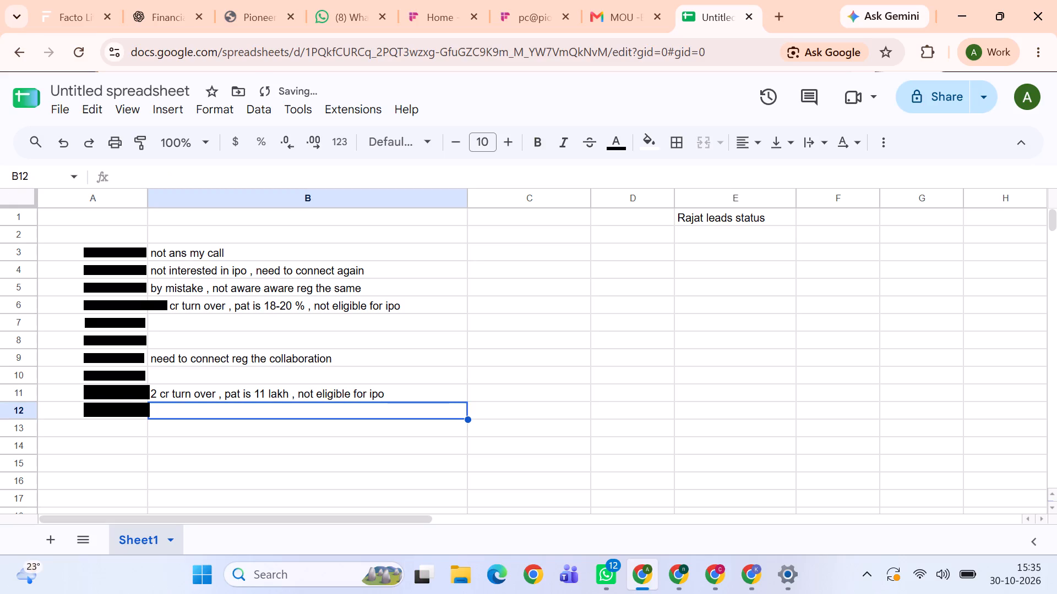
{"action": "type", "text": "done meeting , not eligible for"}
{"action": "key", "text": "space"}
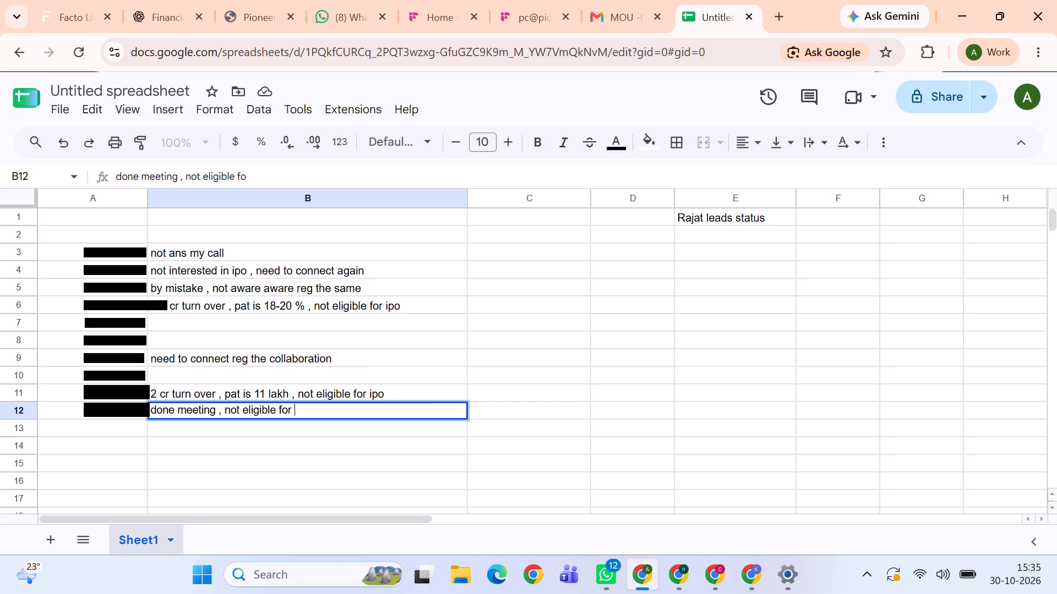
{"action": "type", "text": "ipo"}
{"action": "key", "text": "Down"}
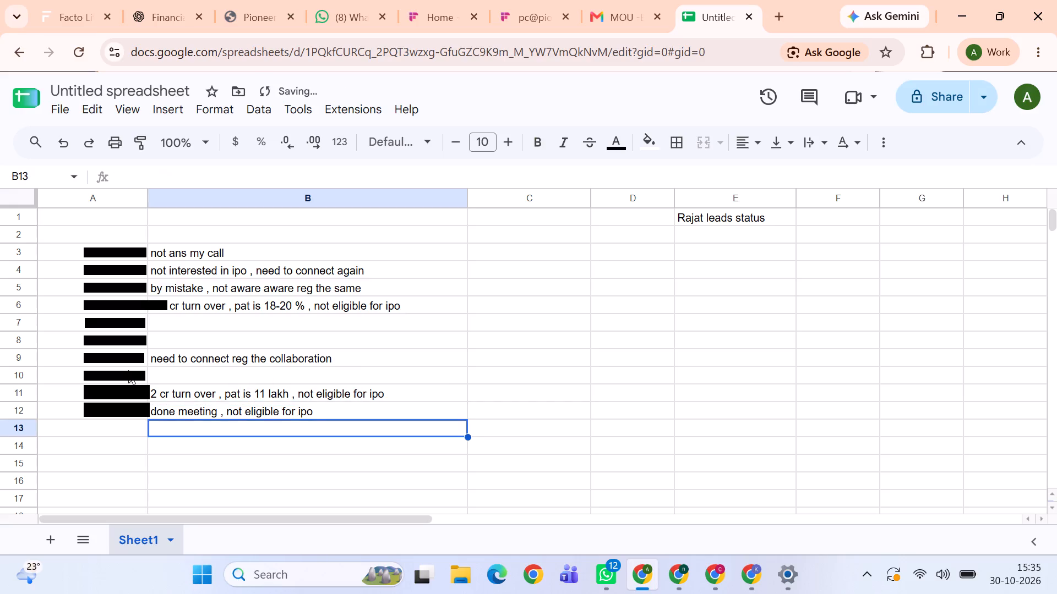
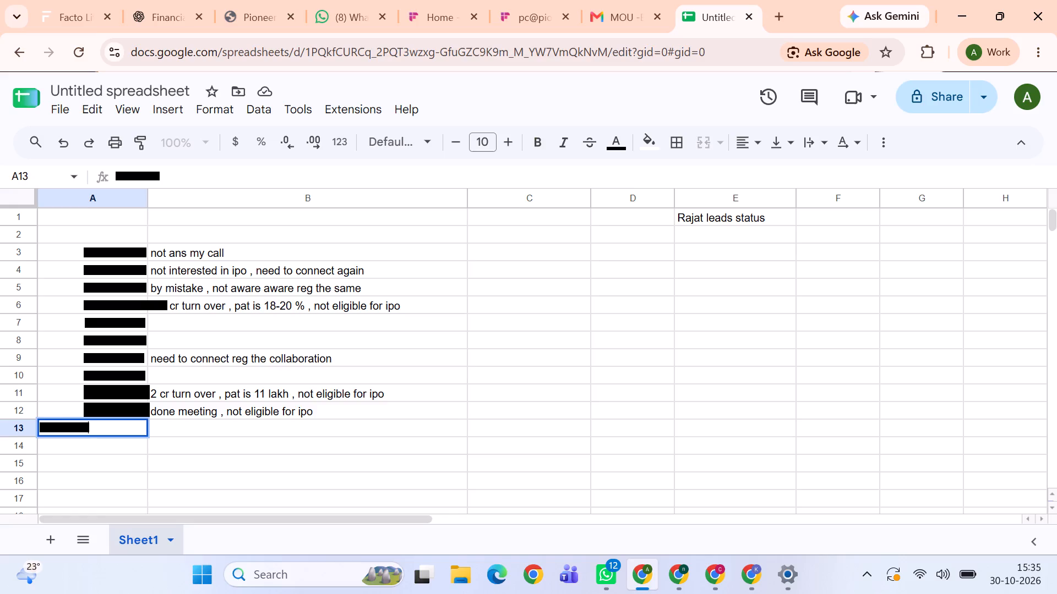
Complete the lead's phone number in column A of row 13, leaving its status blank.
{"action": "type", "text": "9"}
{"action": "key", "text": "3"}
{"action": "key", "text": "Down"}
Add the next lead in row 14, with the phone number in column A and the status "not found" beside it.
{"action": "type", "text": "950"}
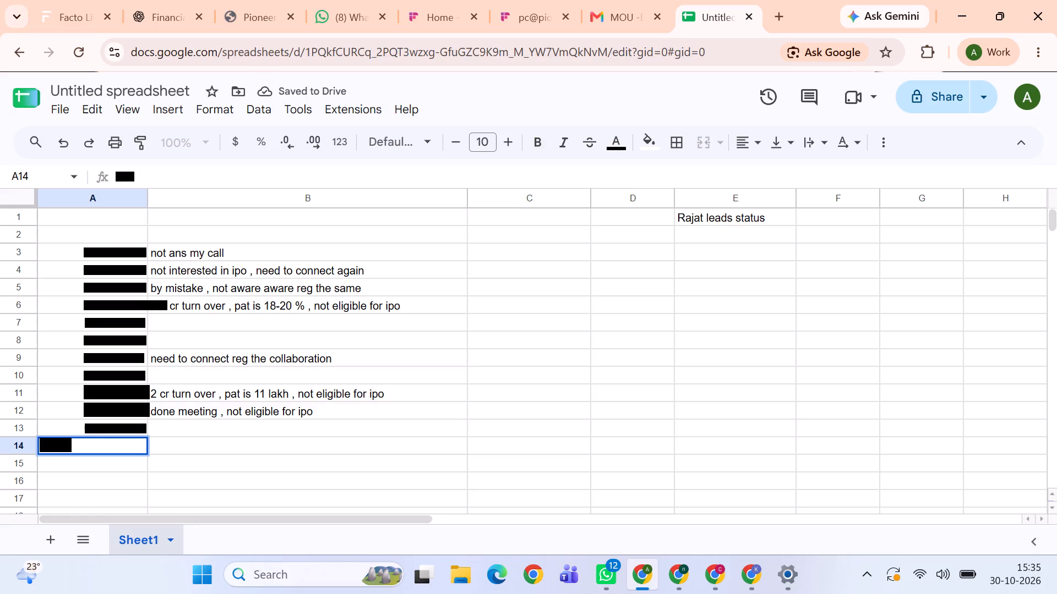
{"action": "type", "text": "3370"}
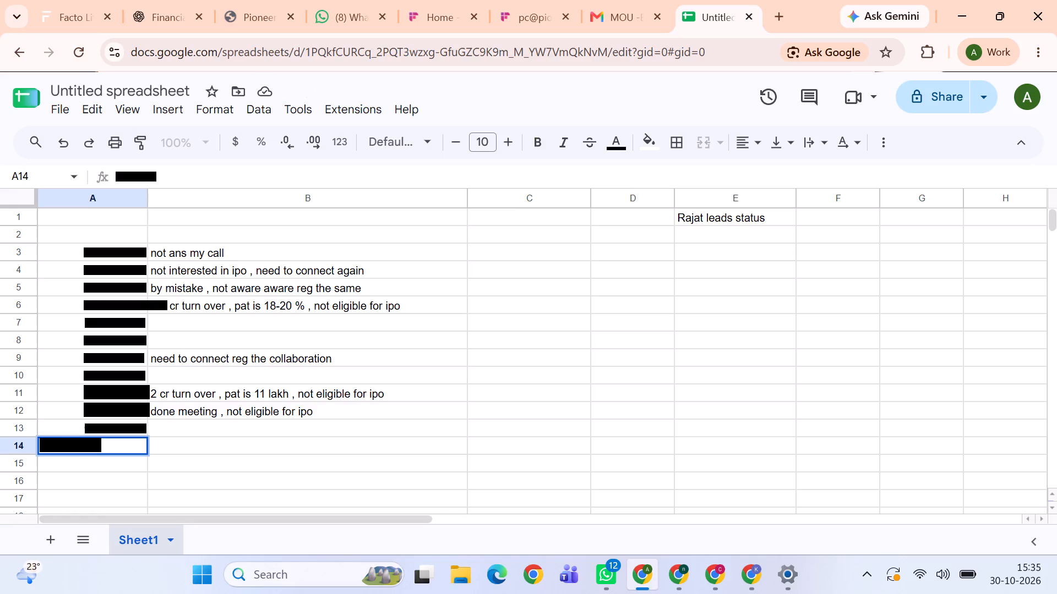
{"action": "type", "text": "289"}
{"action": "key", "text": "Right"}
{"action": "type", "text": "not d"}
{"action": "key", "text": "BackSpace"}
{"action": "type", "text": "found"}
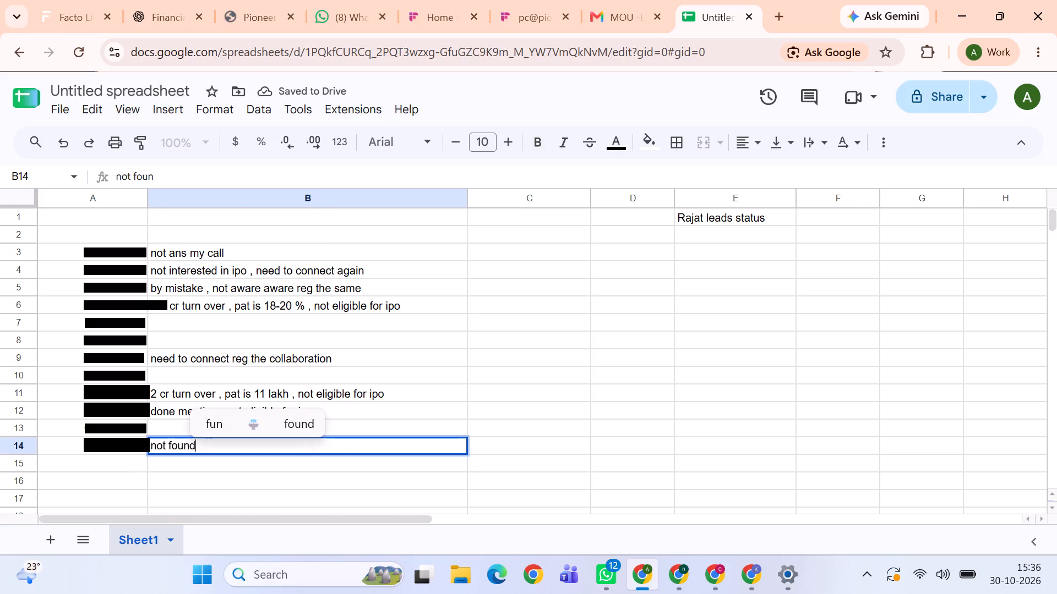
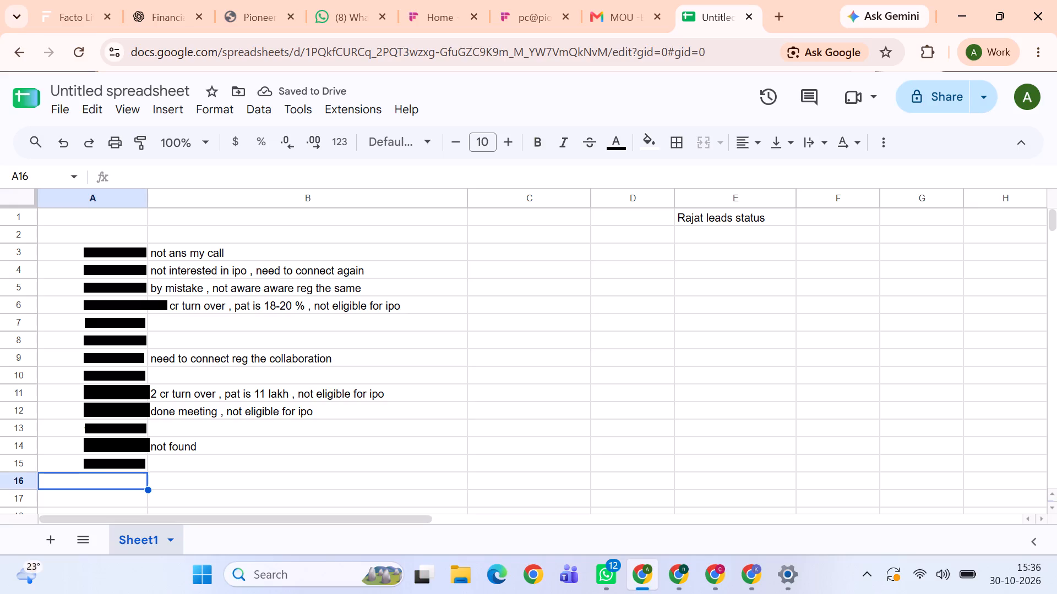
Add the next lead in row 16, with the phone number in column A and the status "not found" in column B.
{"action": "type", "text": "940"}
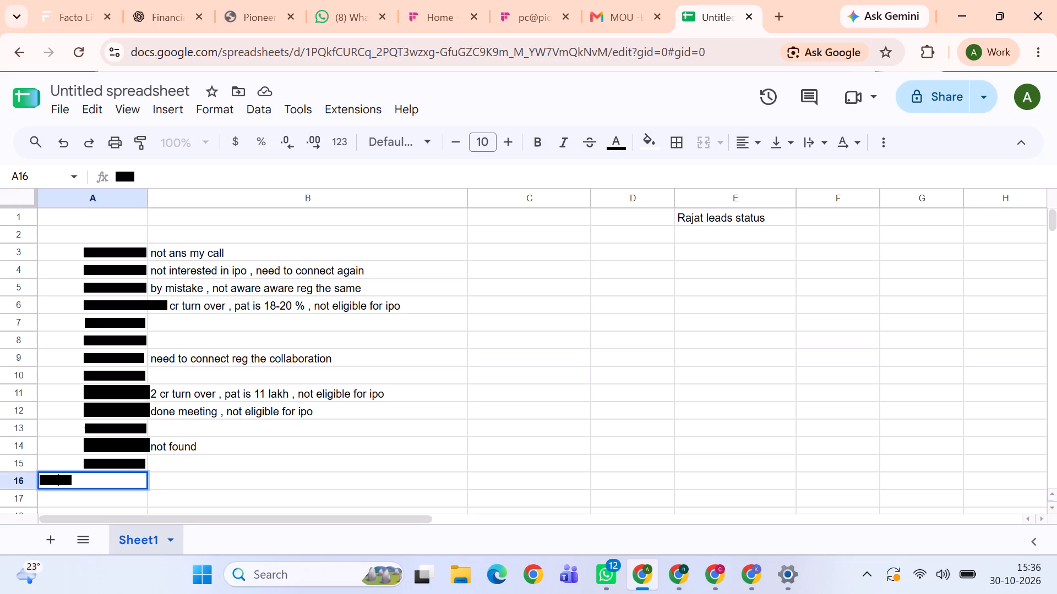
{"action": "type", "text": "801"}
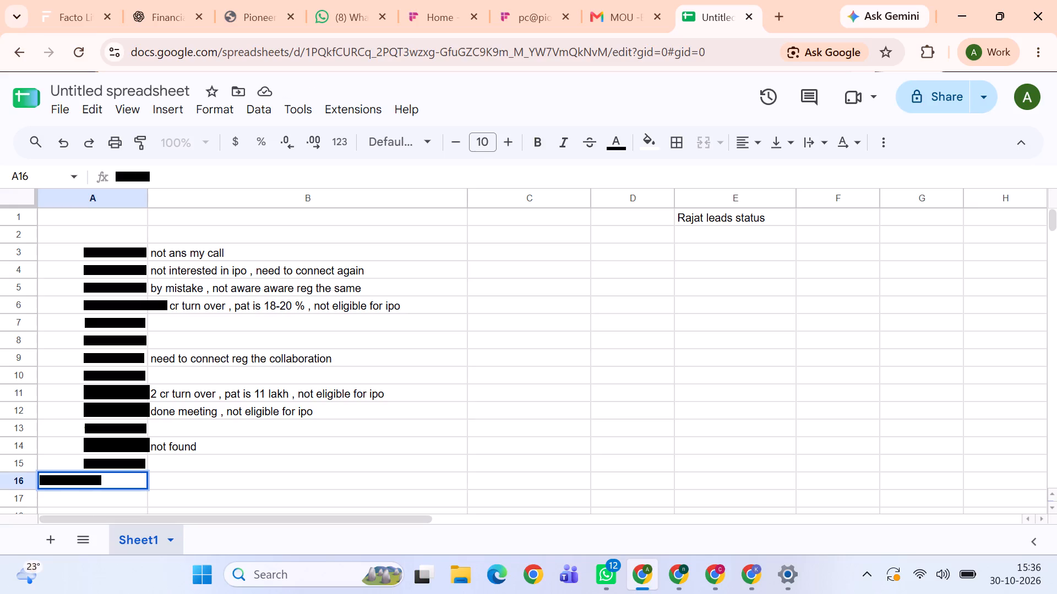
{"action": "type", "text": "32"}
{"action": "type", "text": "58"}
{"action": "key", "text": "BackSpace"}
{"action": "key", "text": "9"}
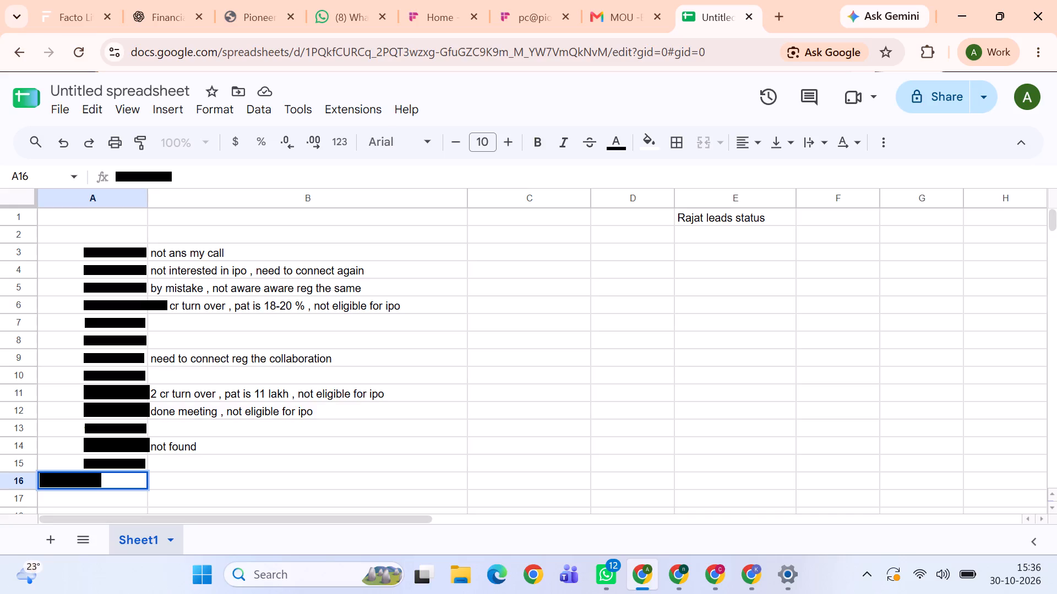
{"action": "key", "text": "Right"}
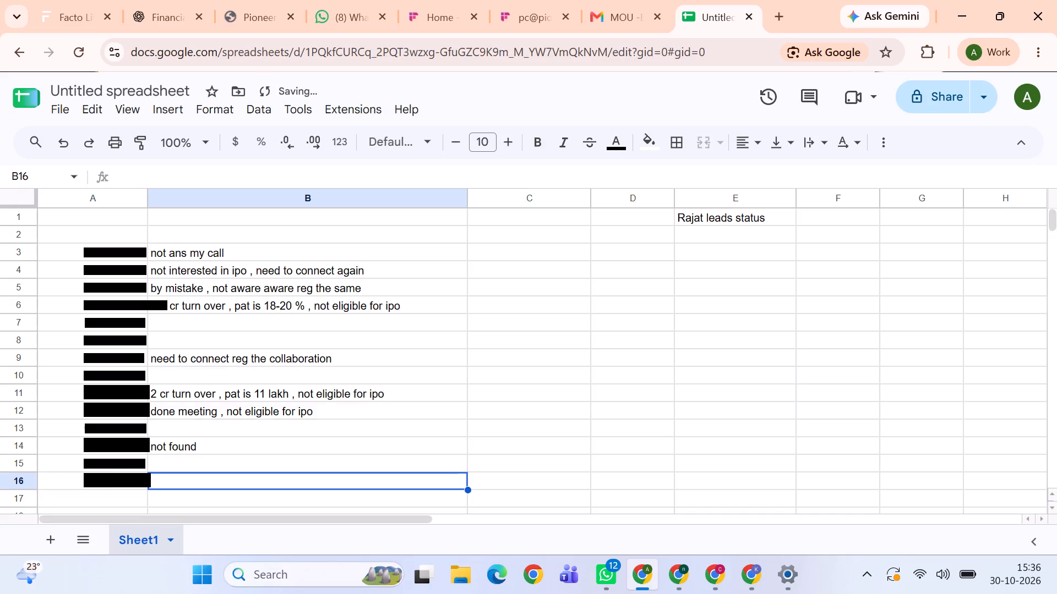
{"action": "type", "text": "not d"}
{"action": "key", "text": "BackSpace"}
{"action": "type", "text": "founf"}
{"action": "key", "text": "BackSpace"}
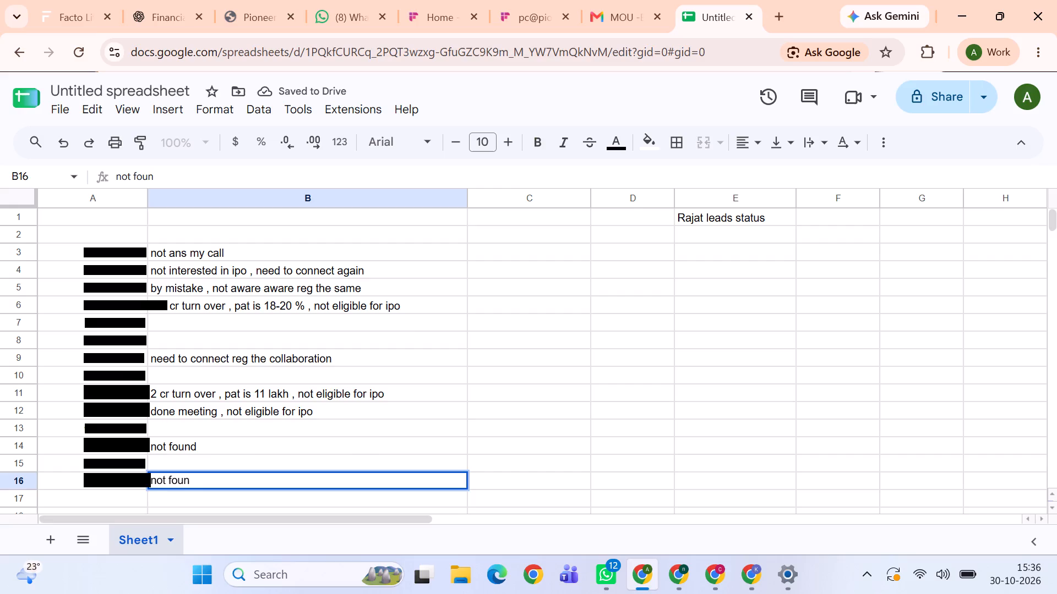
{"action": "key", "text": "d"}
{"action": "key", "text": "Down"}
{"action": "scroll", "coordinate": [351, 373], "scroll_direction": "down", "scroll_amount": 1}
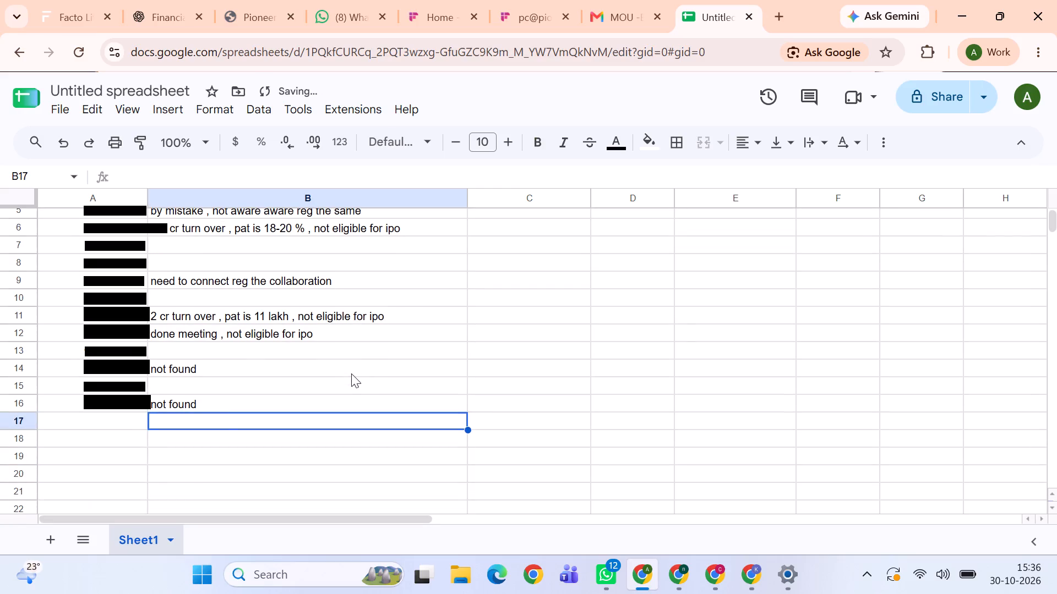
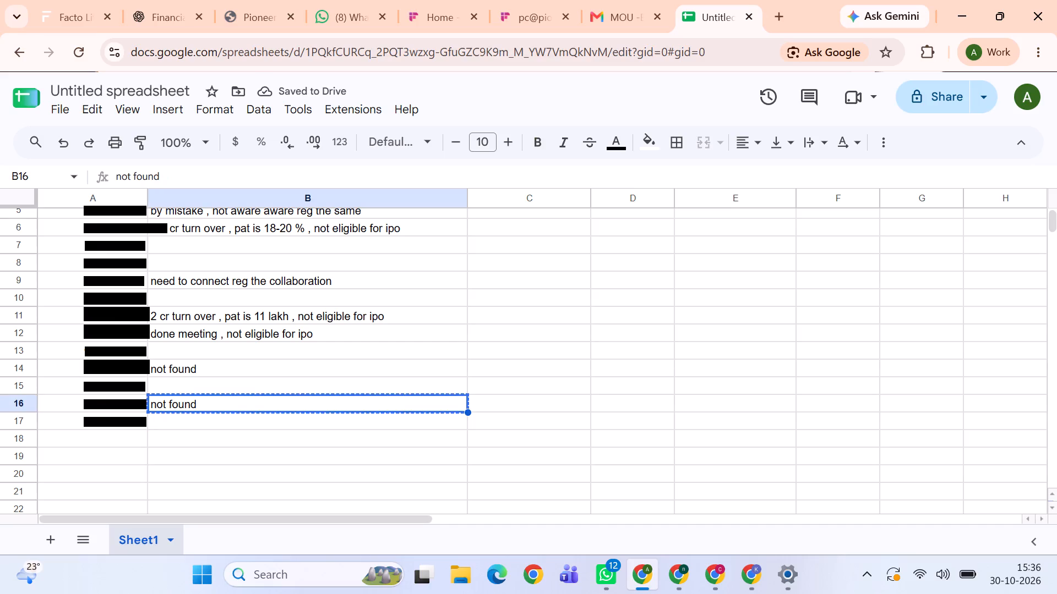
Enter the copied status "not found" in column B for the lead in row 17.
{"action": "key", "text": "Down"}
{"action": "key", "text": "ctrl+v"}
{"action": "key", "text": "Down"}
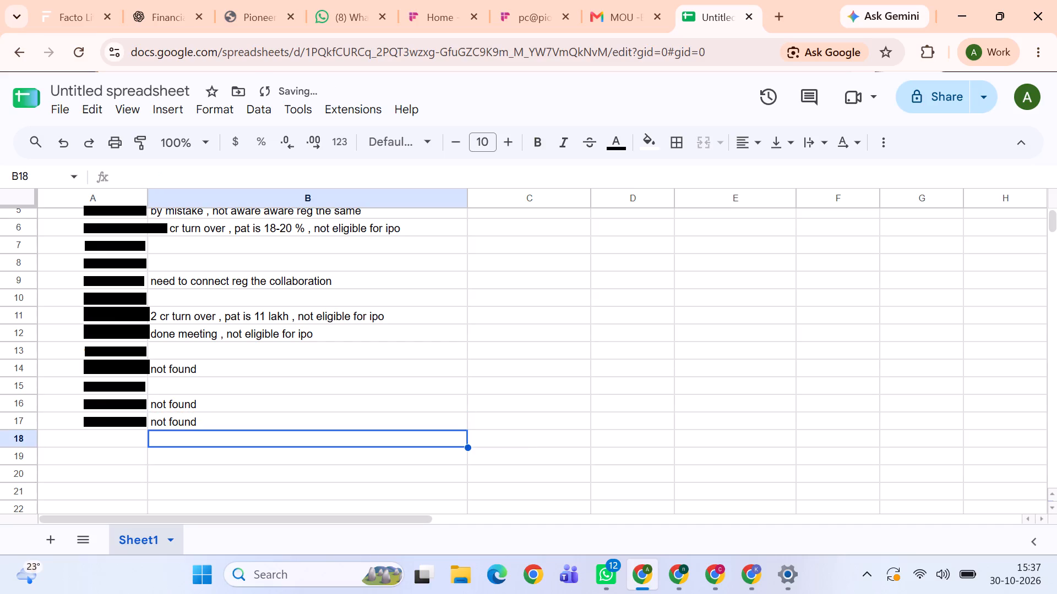
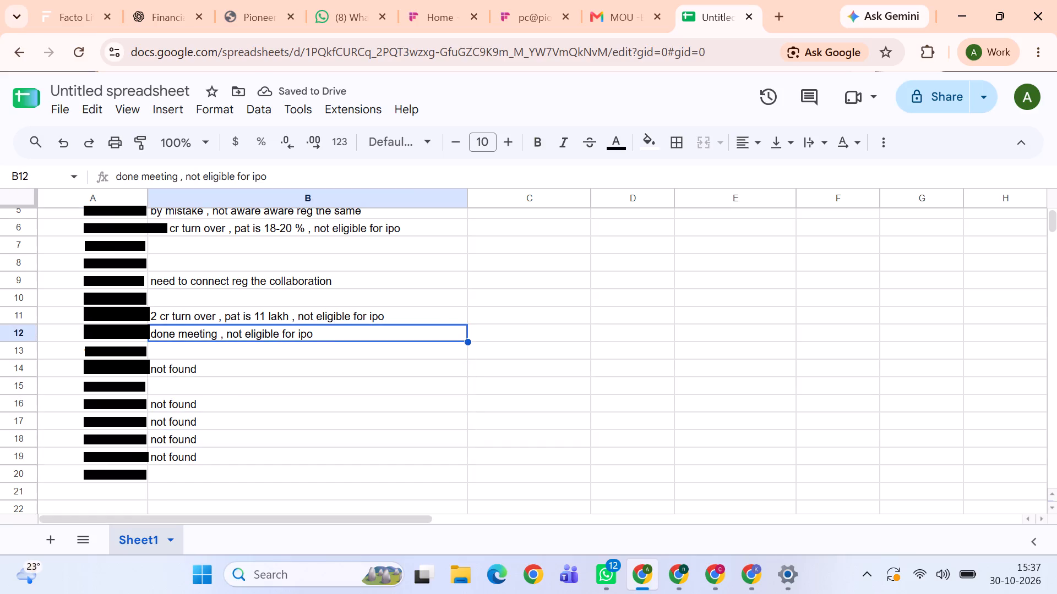
Copy the status "done meeting , not eligible for ipo" from row 12 into column B for the lead in row 20.
{"action": "key", "text": "ctrl+c"}
{"action": "key", "text": "Down"}
{"action": "key", "text": "Down"}
{"action": "key", "text": "Down"}
{"action": "key", "text": "Down"}
{"action": "key", "text": "Down"}
{"action": "key", "text": "Down"}
{"action": "key", "text": "Down"}
{"action": "key", "text": "Down"}
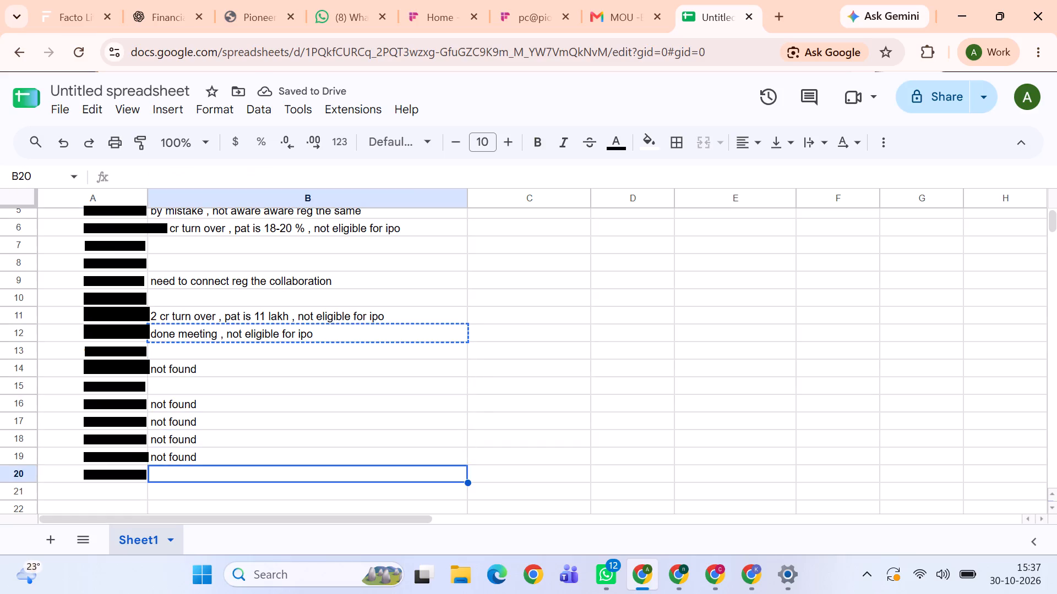
{"action": "key", "text": "ctrl+v"}
Enter the next lead's phone number in column A of row 21.
{"action": "key", "text": "Down"}
{"action": "key", "text": "Left"}
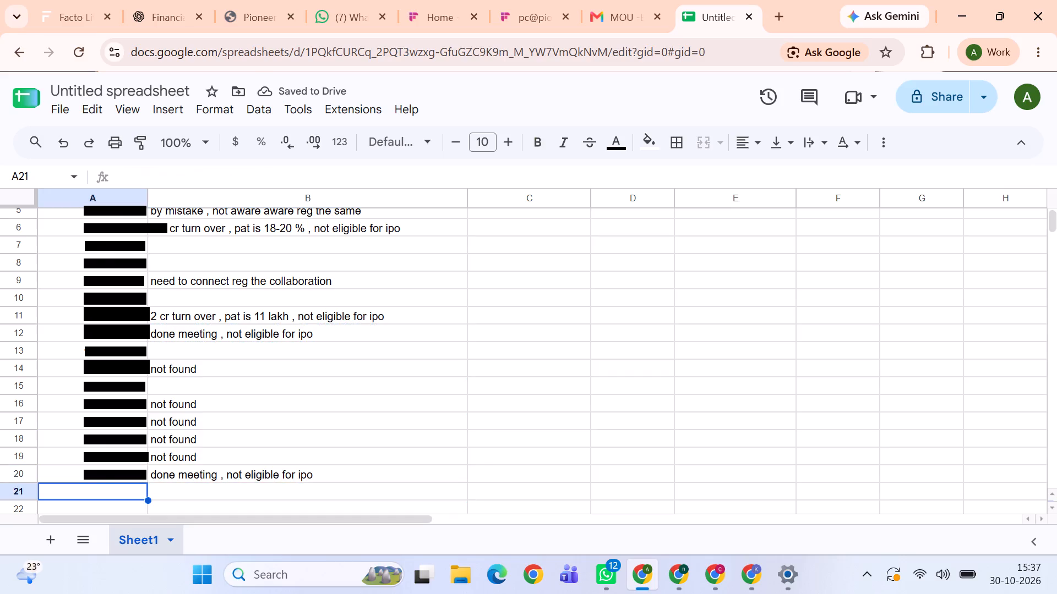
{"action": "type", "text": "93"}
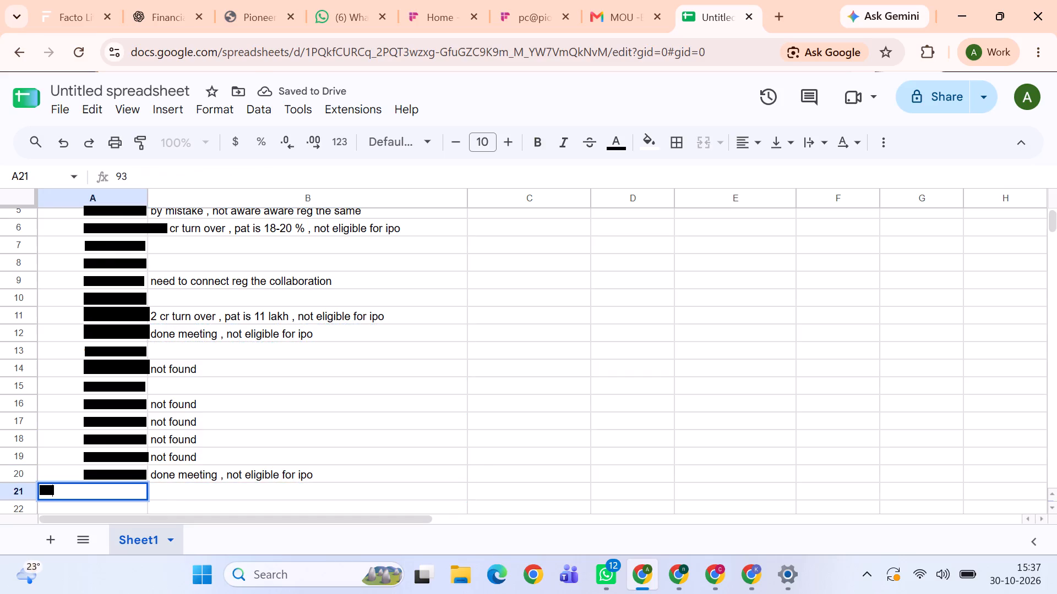
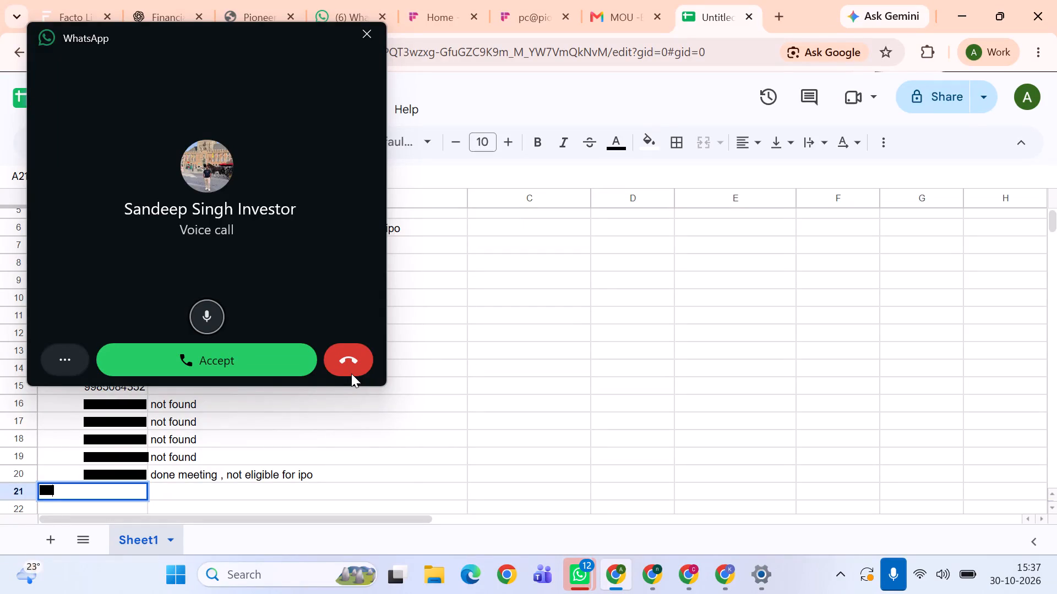
Complete the next lead's phone number in column A of row 21.
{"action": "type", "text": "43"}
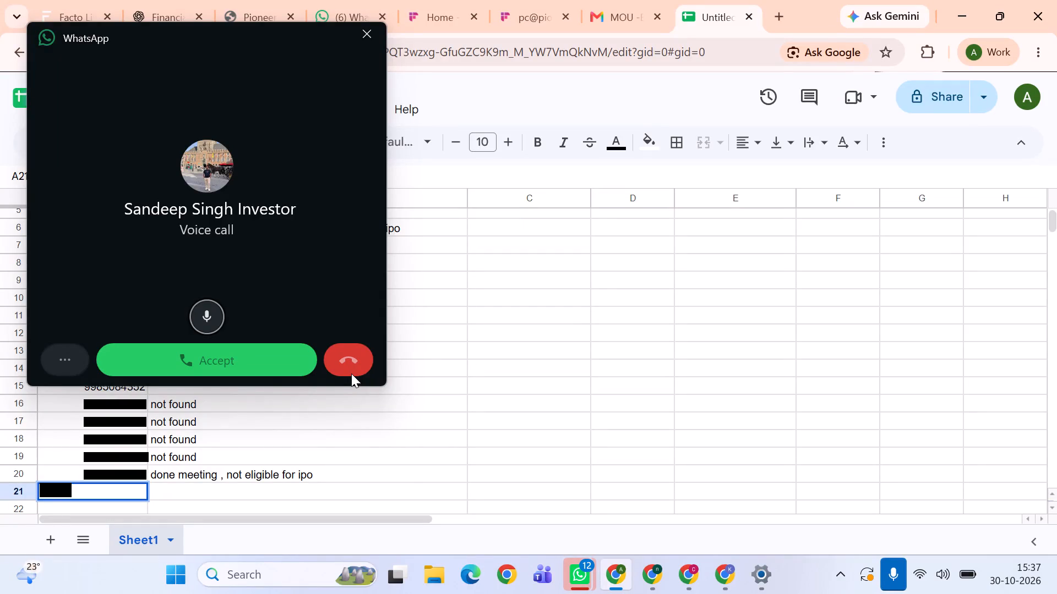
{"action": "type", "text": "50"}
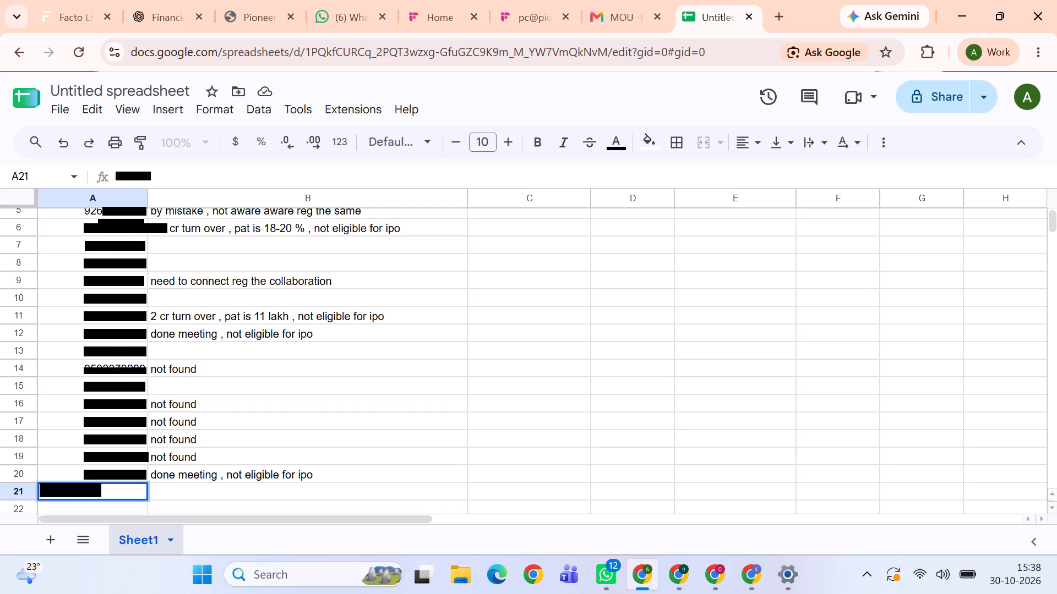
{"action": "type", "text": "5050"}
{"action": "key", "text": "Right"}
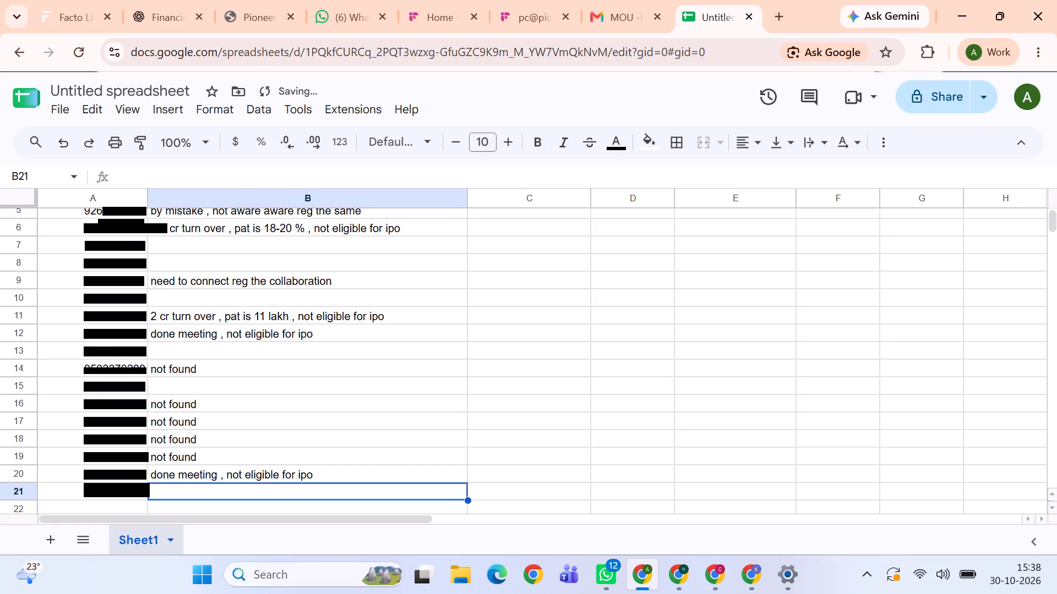
Enter the status "not eligible , as said by client" in column B for the lead in row 21.
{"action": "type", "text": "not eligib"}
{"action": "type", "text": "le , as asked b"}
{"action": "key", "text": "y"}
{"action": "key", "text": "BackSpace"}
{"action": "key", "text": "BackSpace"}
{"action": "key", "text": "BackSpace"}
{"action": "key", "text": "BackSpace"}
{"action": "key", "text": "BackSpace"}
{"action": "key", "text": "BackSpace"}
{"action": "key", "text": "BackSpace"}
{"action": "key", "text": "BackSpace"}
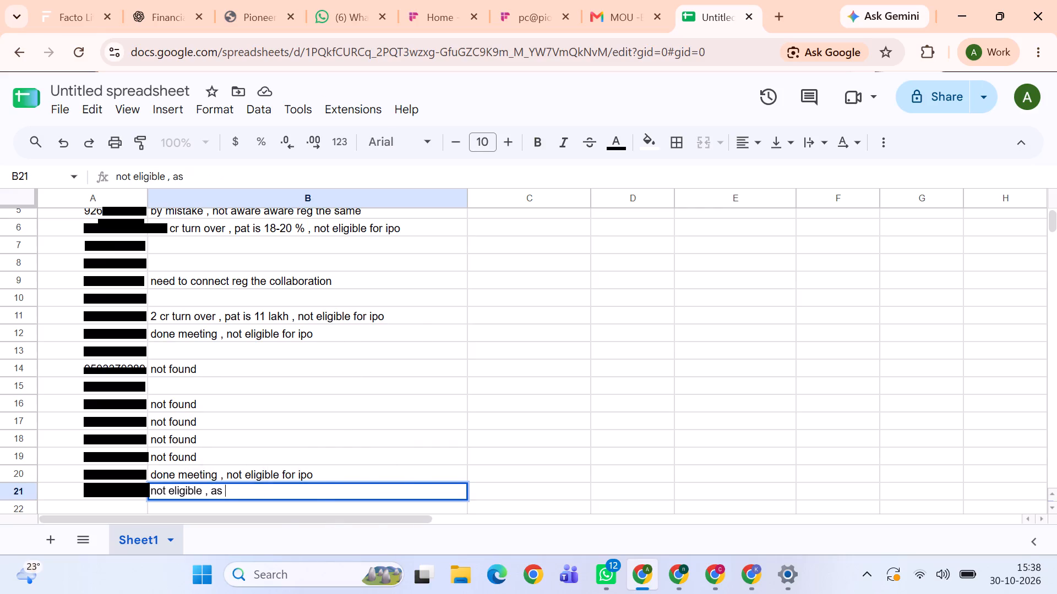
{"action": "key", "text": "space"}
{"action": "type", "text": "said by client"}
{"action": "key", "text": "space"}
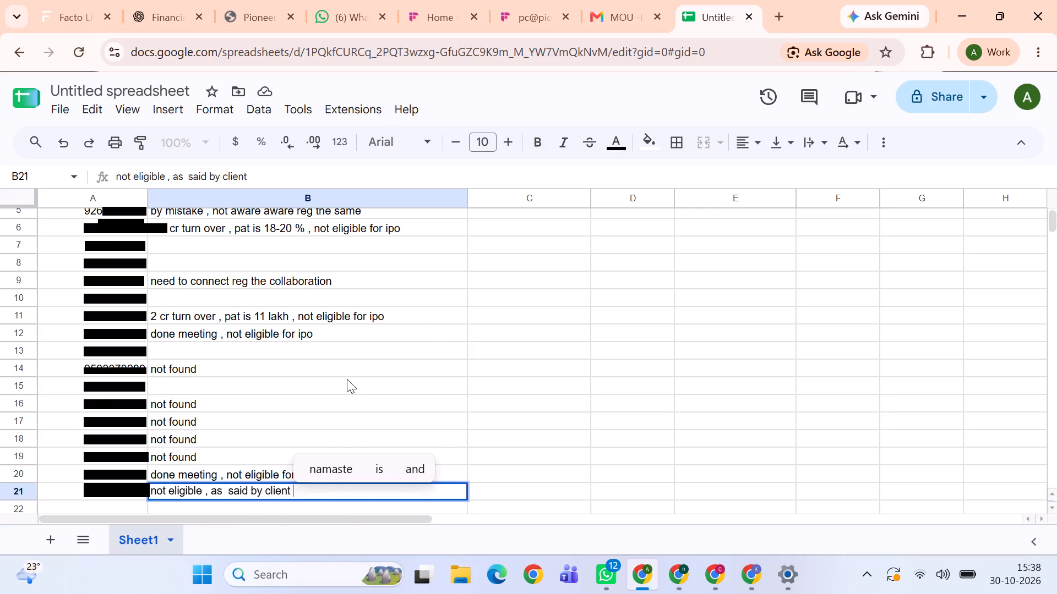
Complete the row 21 lead's status in column B by adding ", not interested in ipo as well" after "said by client".
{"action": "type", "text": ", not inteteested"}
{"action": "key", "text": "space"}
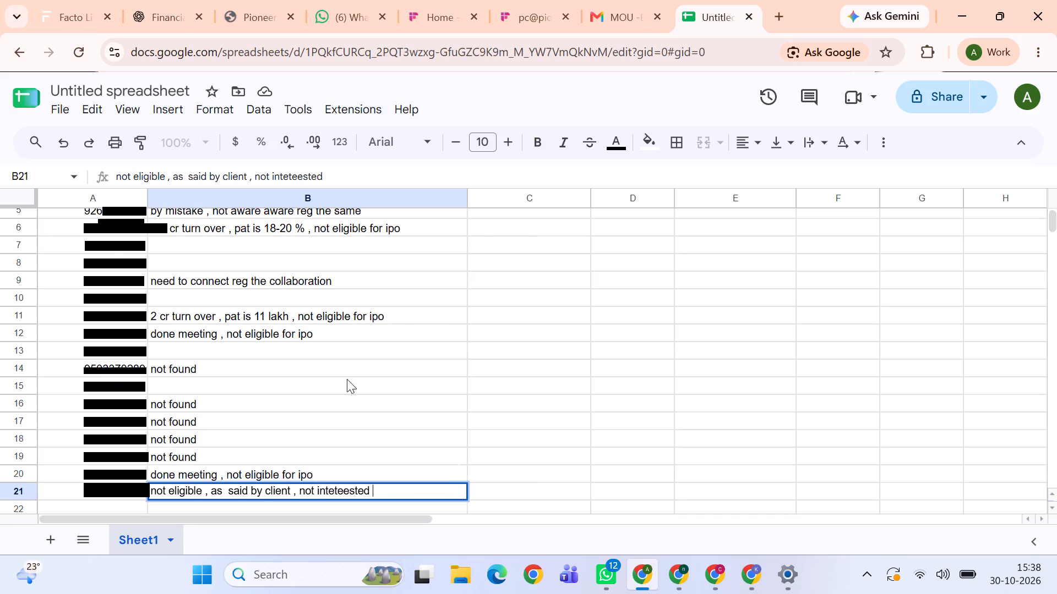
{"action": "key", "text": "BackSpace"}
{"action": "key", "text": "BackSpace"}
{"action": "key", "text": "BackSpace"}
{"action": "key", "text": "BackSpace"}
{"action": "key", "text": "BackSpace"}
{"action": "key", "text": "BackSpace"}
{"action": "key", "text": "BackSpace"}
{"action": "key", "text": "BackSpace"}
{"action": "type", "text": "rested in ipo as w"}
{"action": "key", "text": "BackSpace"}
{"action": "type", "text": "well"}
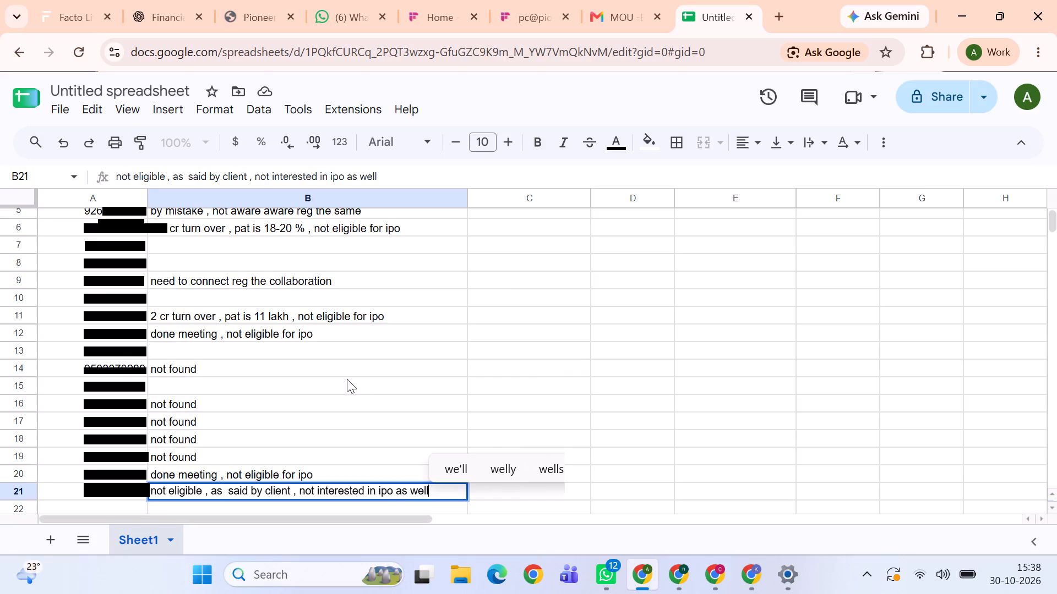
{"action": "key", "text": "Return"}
Enter the next lead's phone number in column A of row 22.
{"action": "scroll", "coordinate": [421, 454], "scroll_direction": "down", "scroll_amount": 1}
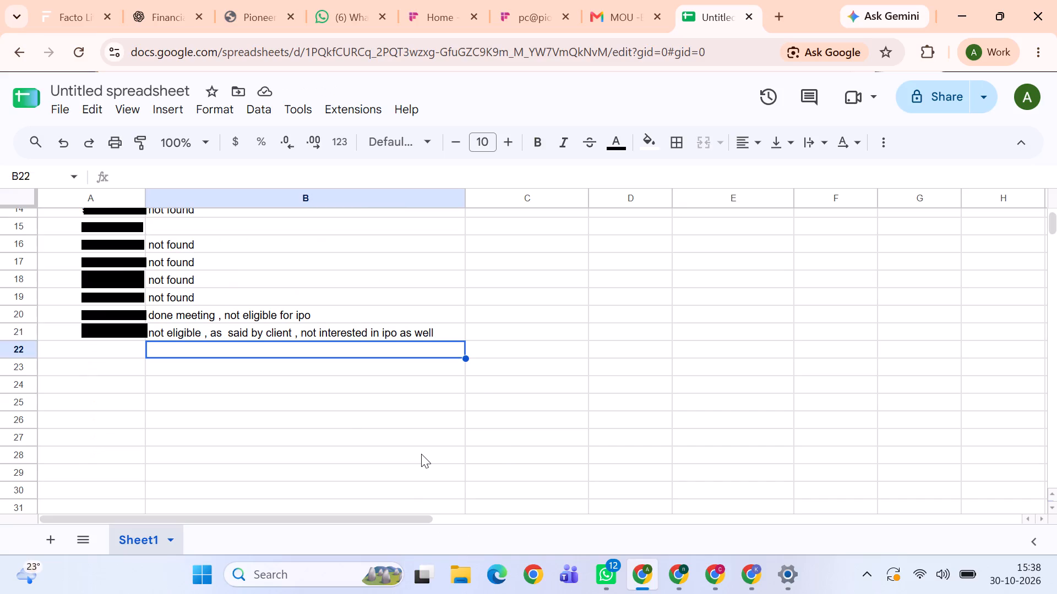
{"action": "key", "text": "Left"}
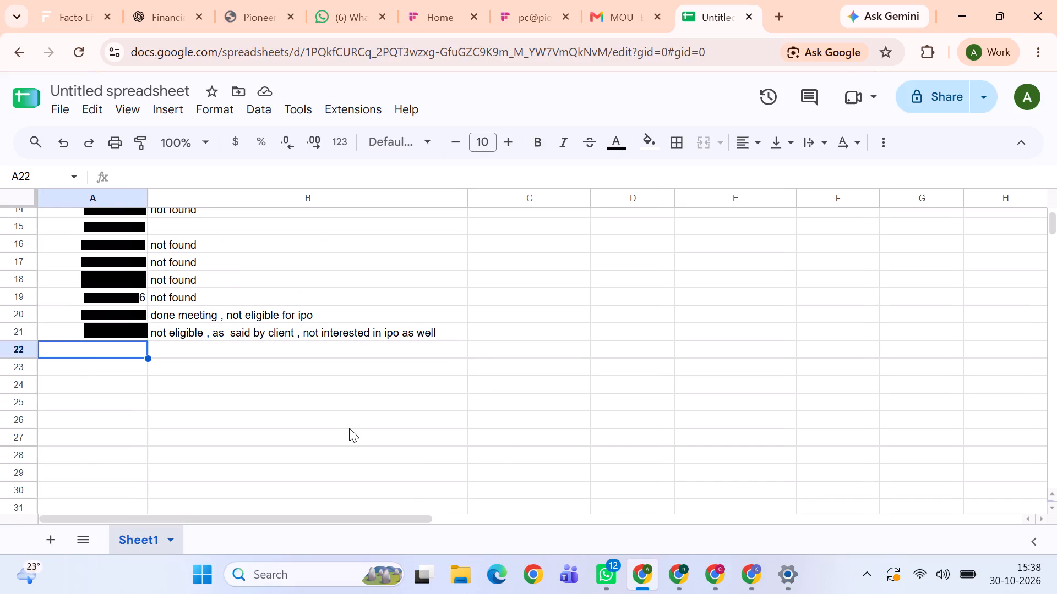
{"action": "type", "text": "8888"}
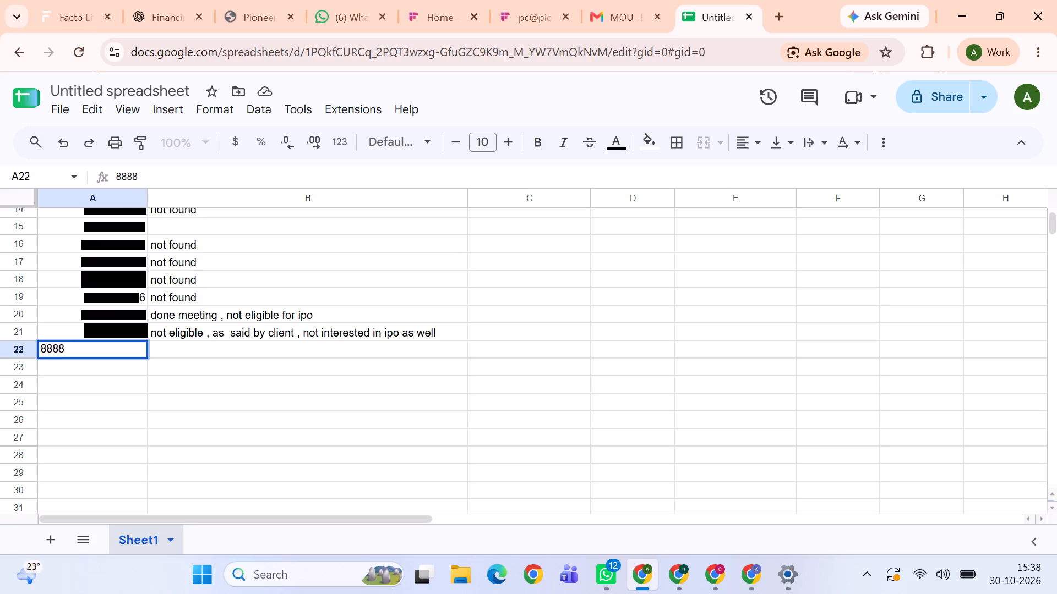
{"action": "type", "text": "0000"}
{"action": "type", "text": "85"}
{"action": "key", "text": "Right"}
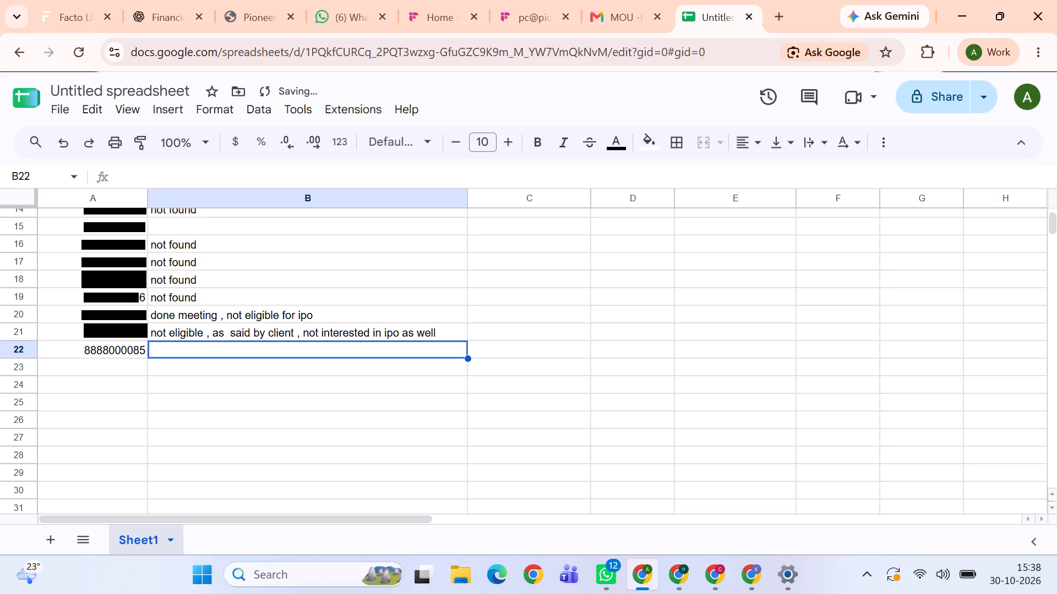
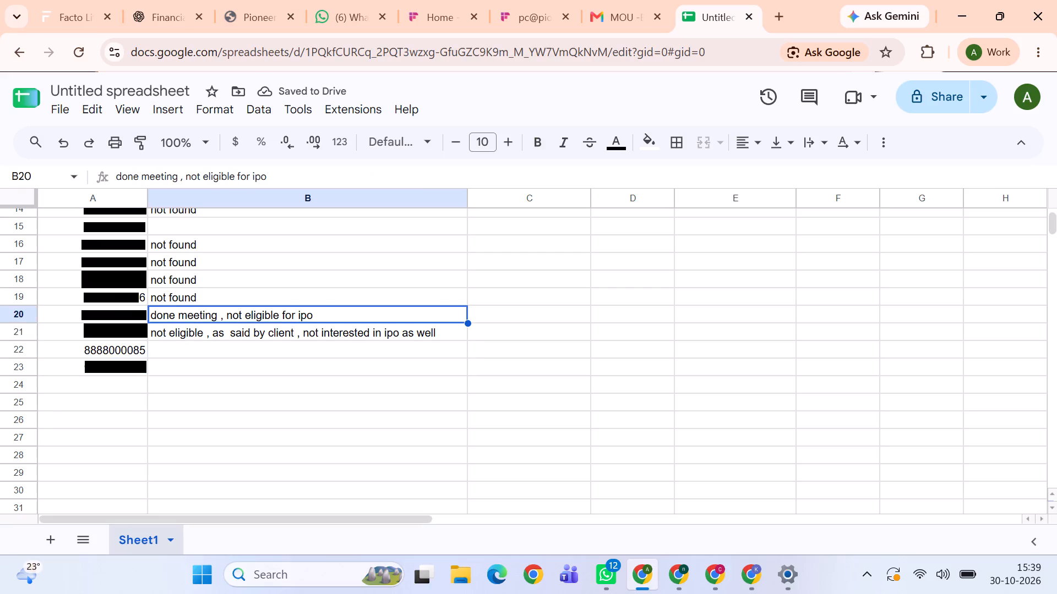
Paste the copied row 20 status "done meeting , not eligible for ipo" into column B of row 23.
{"action": "key", "text": "Down"}
{"action": "key", "text": "Down"}
{"action": "key", "text": "Down"}
{"action": "key", "text": "ctrl+v"}
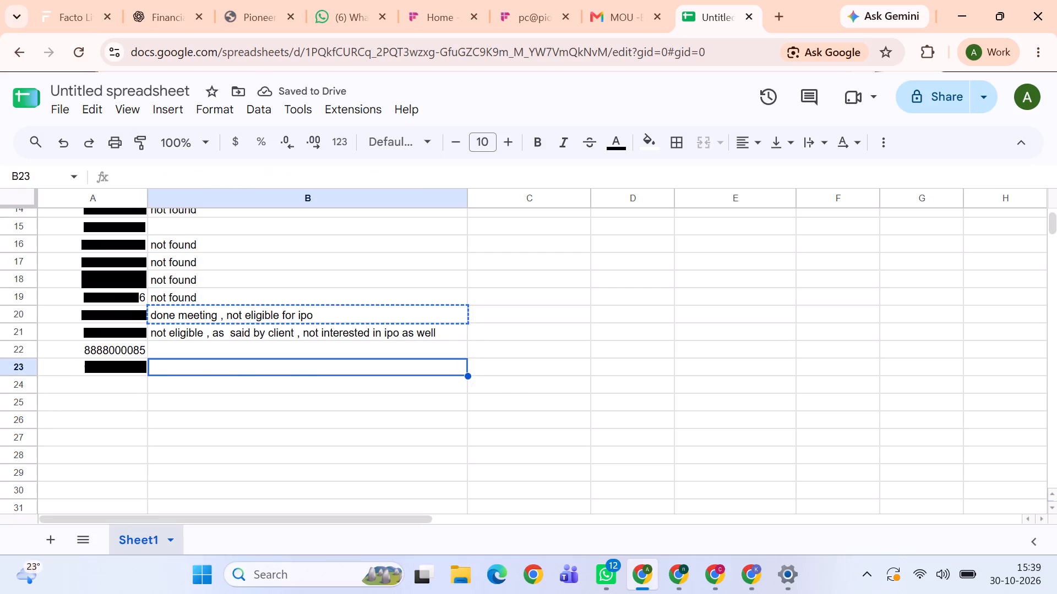
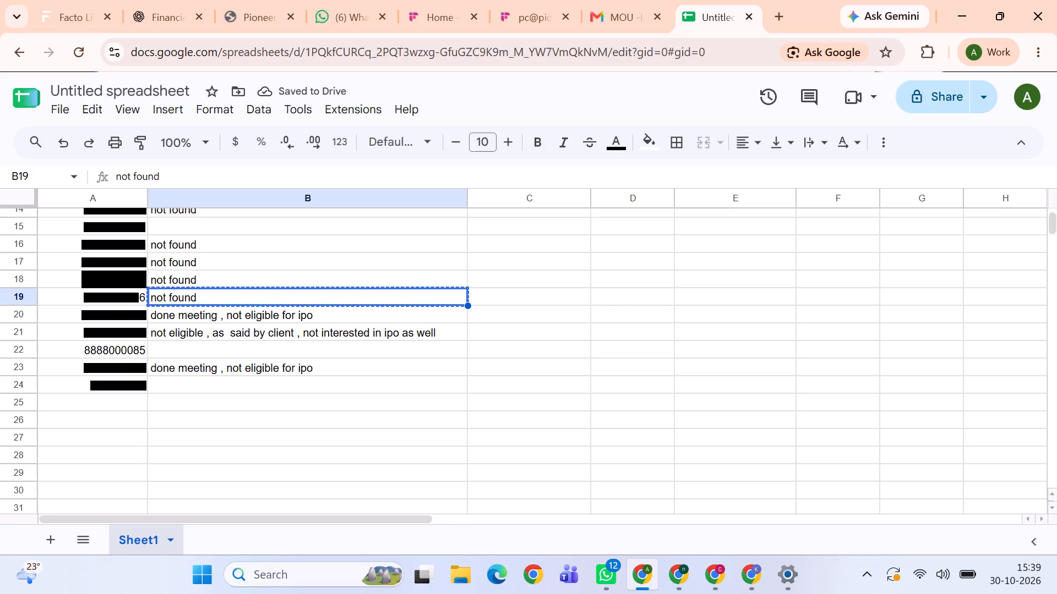
Paste the copied status "not found" into column B of row 24.
{"action": "key", "text": "Down"}
{"action": "key", "text": "Down"}
{"action": "key", "text": "Down"}
{"action": "key", "text": "Down"}
{"action": "key", "text": "Down"}
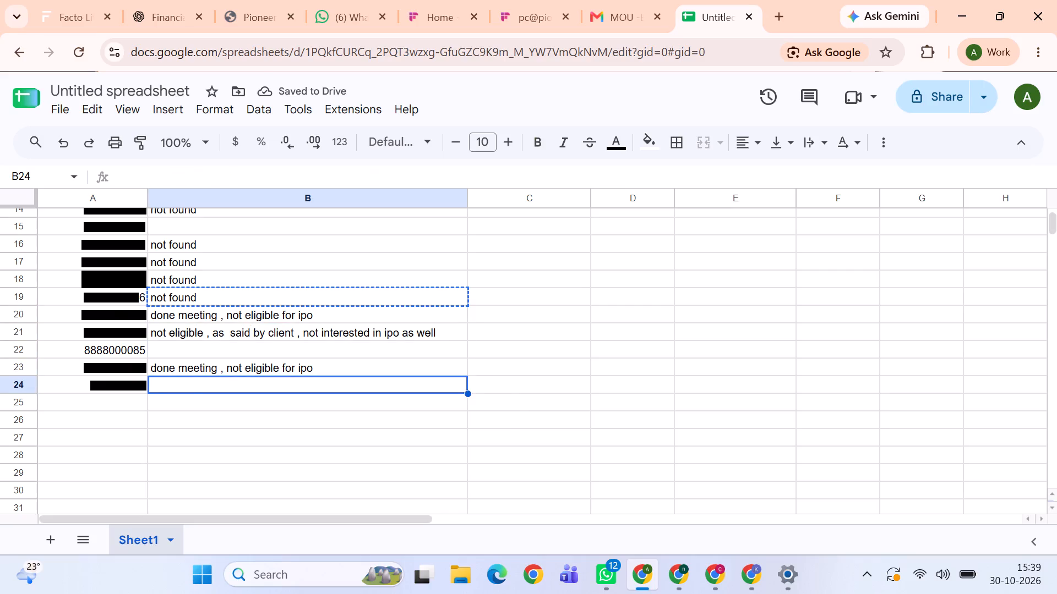
{"action": "key", "text": "ctrl+v"}
Add the next lead in row 25 with its phone number in column A and status "CA collab" in column B.
{"action": "key", "text": "Down"}
{"action": "key", "text": "Left"}
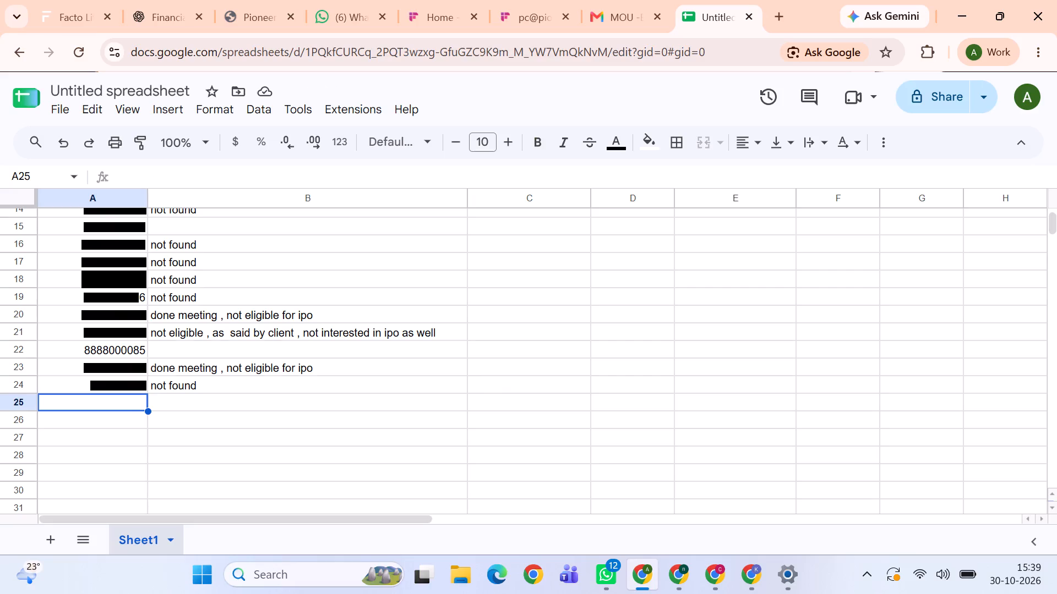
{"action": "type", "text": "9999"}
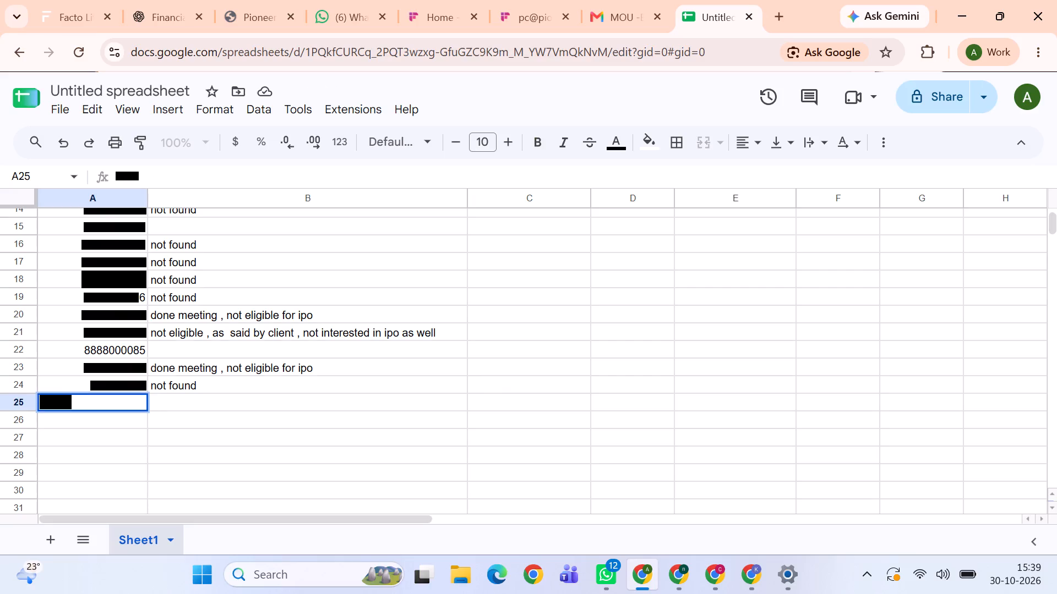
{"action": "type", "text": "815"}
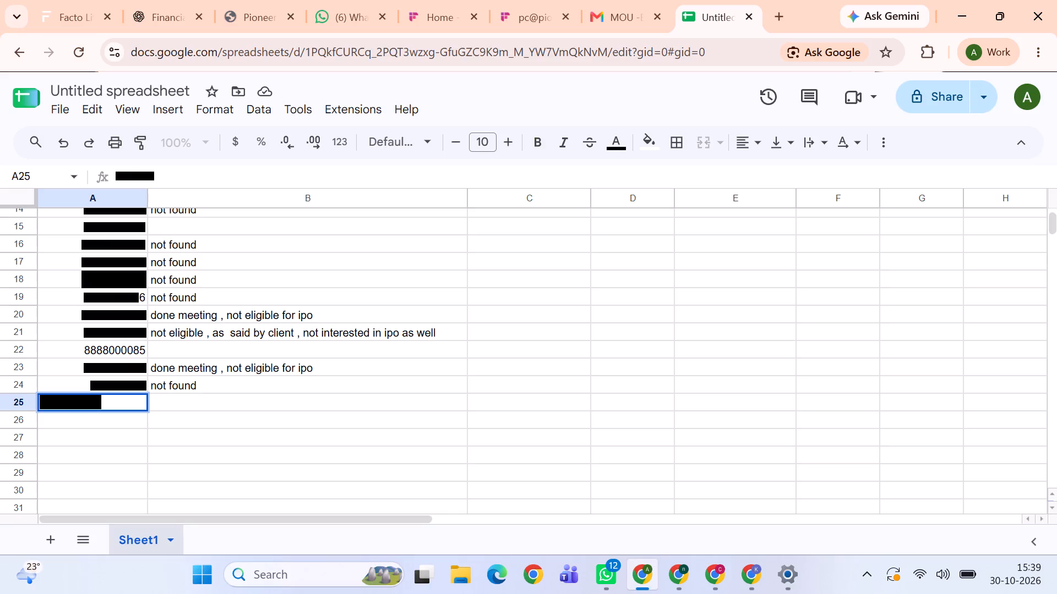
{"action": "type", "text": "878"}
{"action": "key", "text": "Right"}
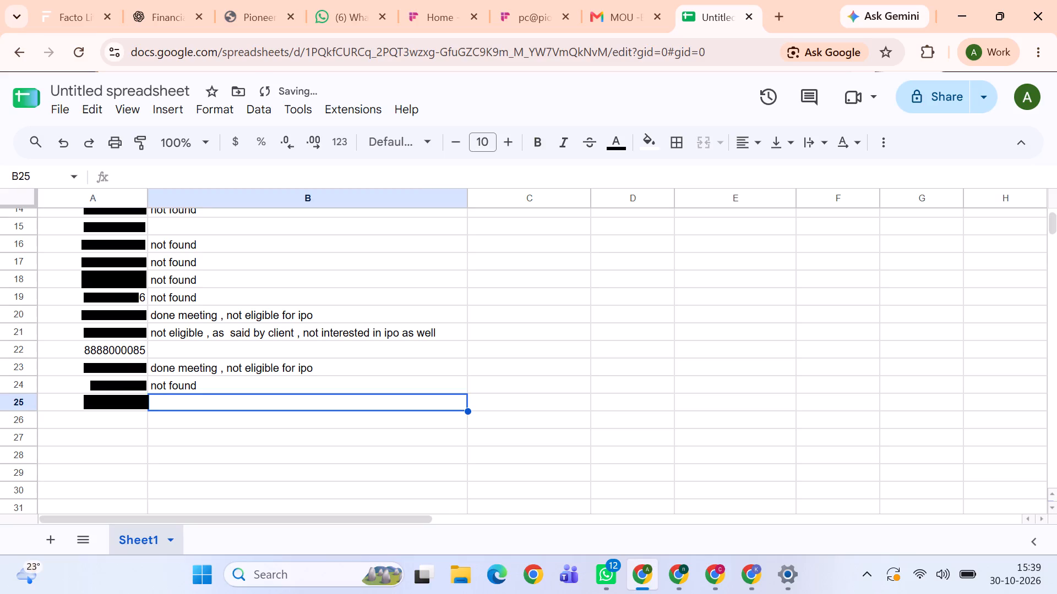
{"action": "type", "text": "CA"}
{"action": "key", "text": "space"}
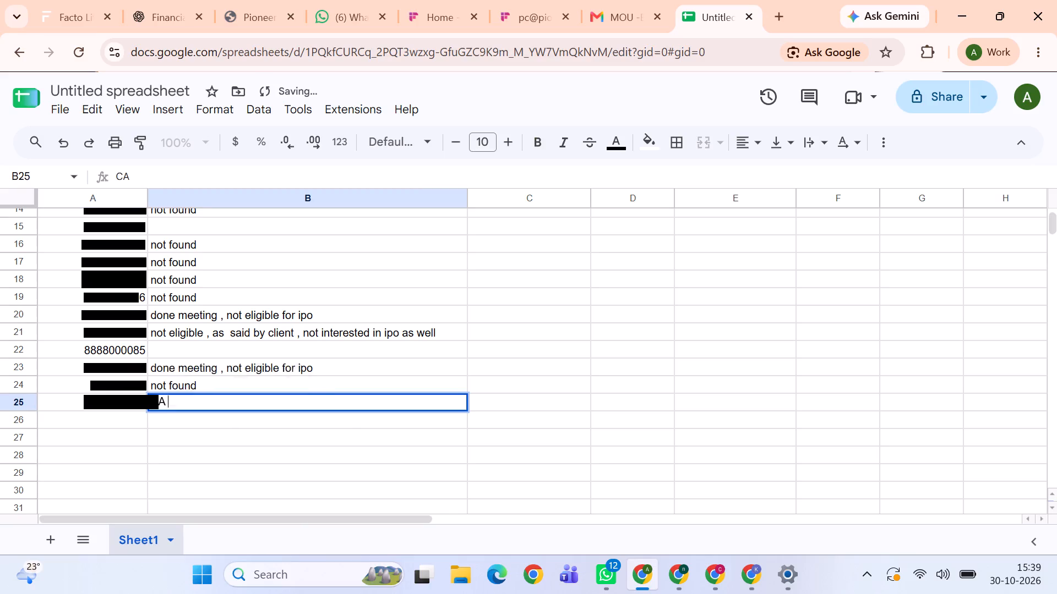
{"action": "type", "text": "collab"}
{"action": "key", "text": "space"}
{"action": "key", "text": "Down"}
Enter the next lead's phone number in column A of row 26.
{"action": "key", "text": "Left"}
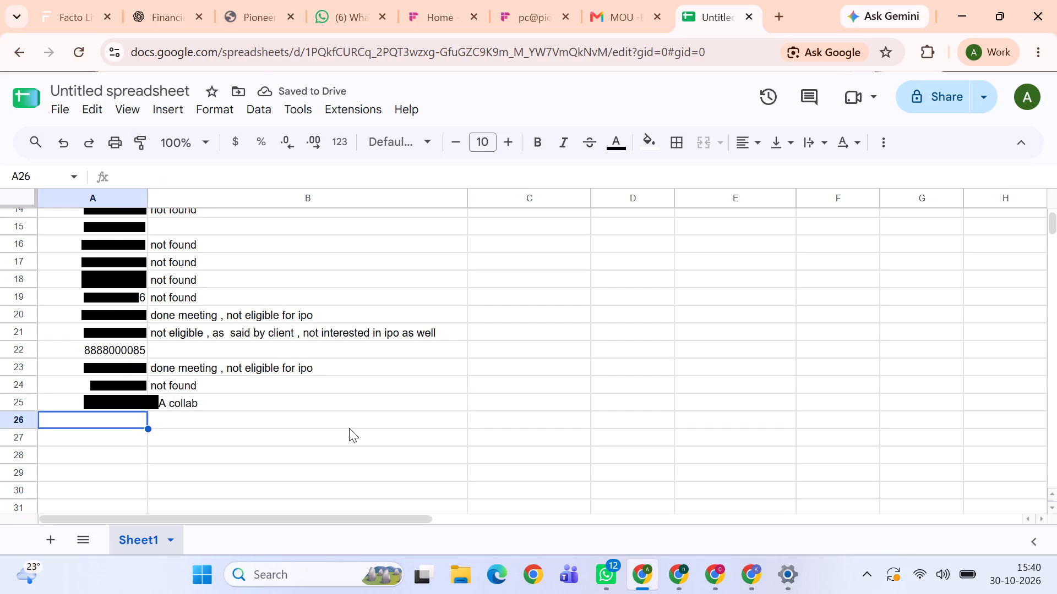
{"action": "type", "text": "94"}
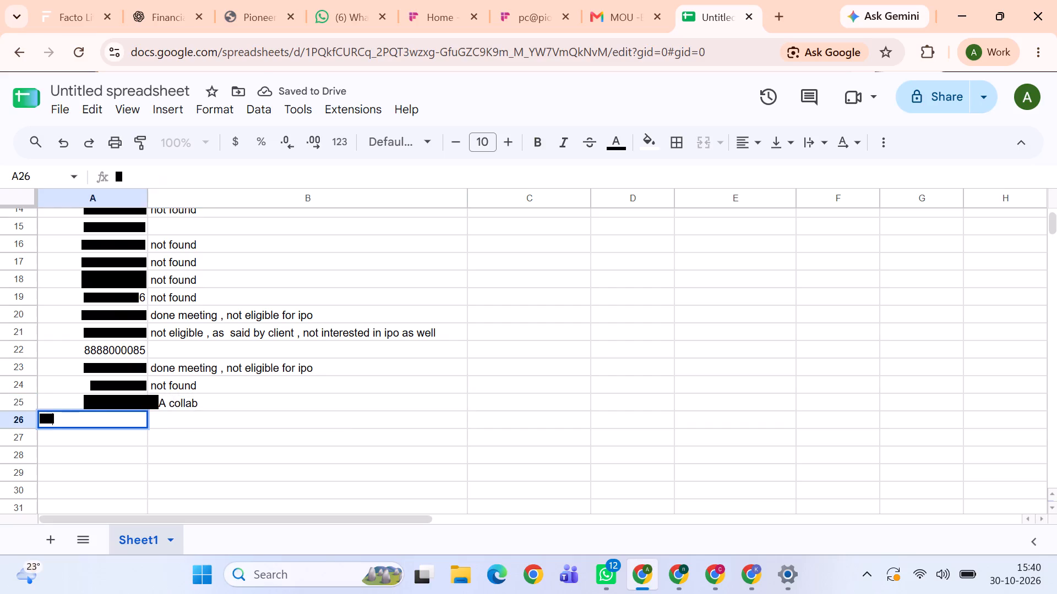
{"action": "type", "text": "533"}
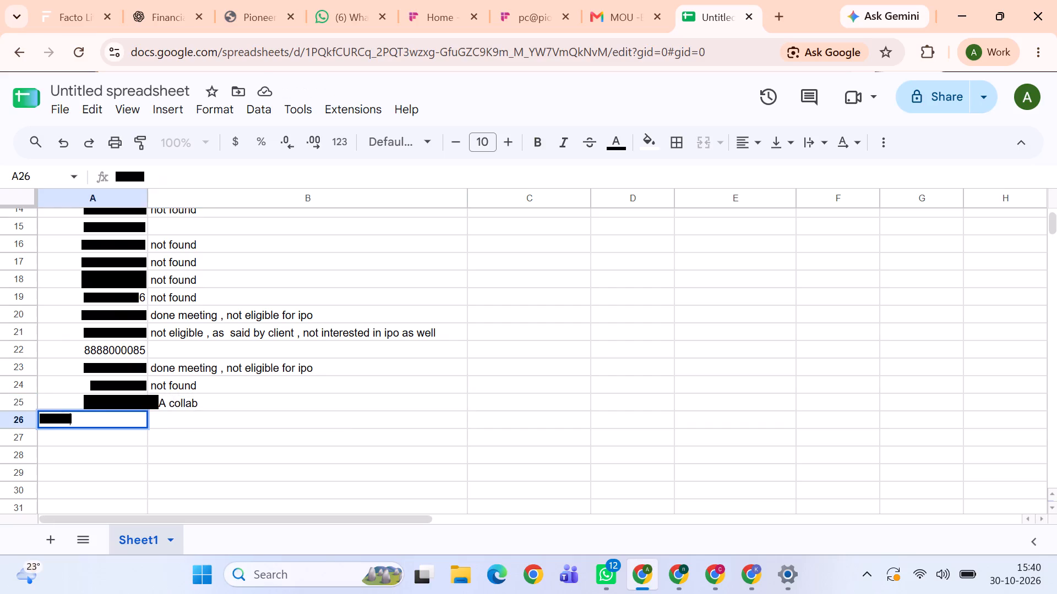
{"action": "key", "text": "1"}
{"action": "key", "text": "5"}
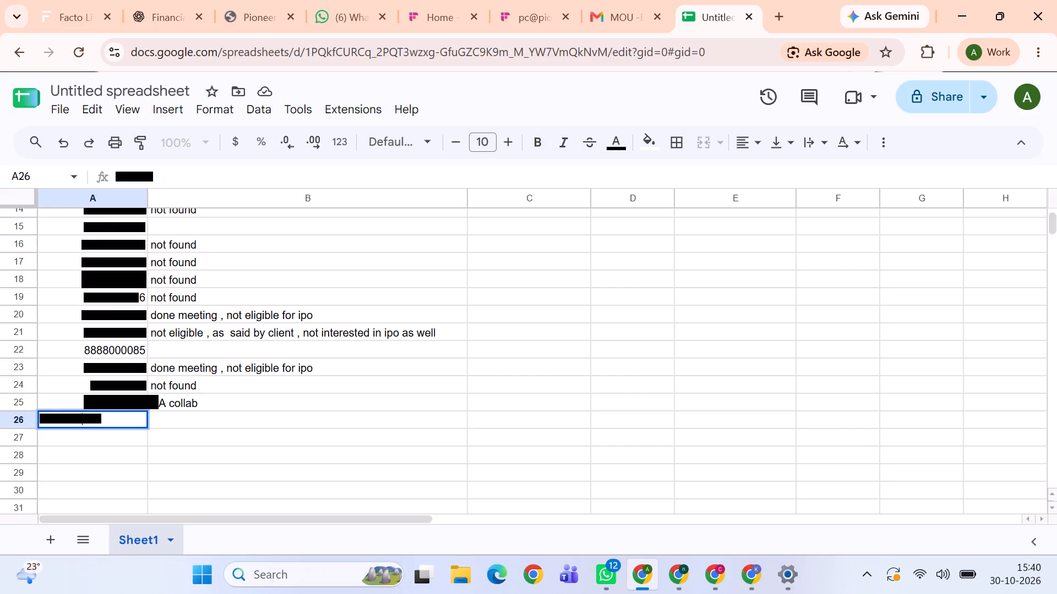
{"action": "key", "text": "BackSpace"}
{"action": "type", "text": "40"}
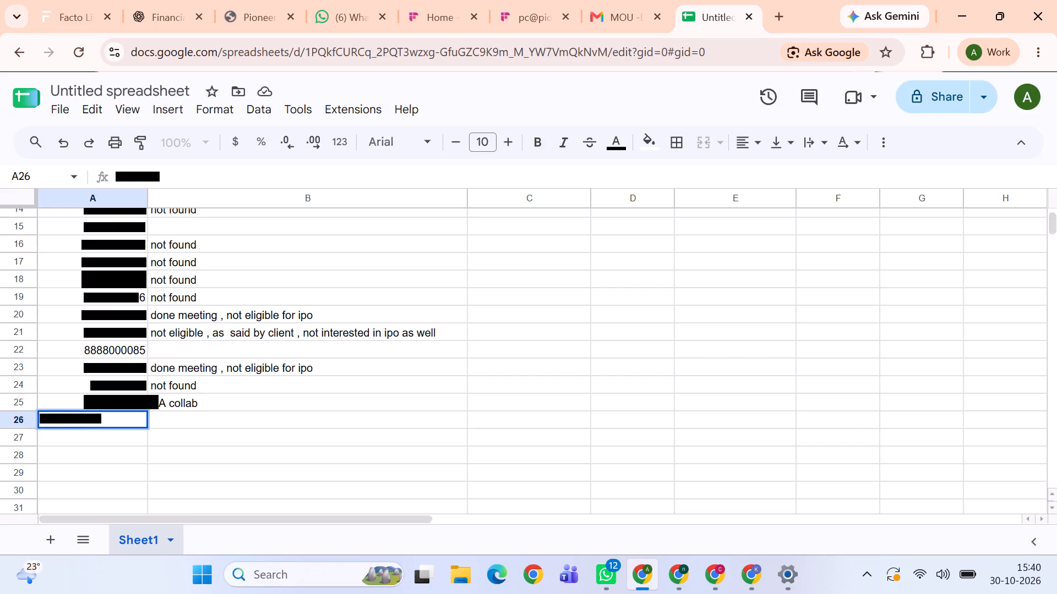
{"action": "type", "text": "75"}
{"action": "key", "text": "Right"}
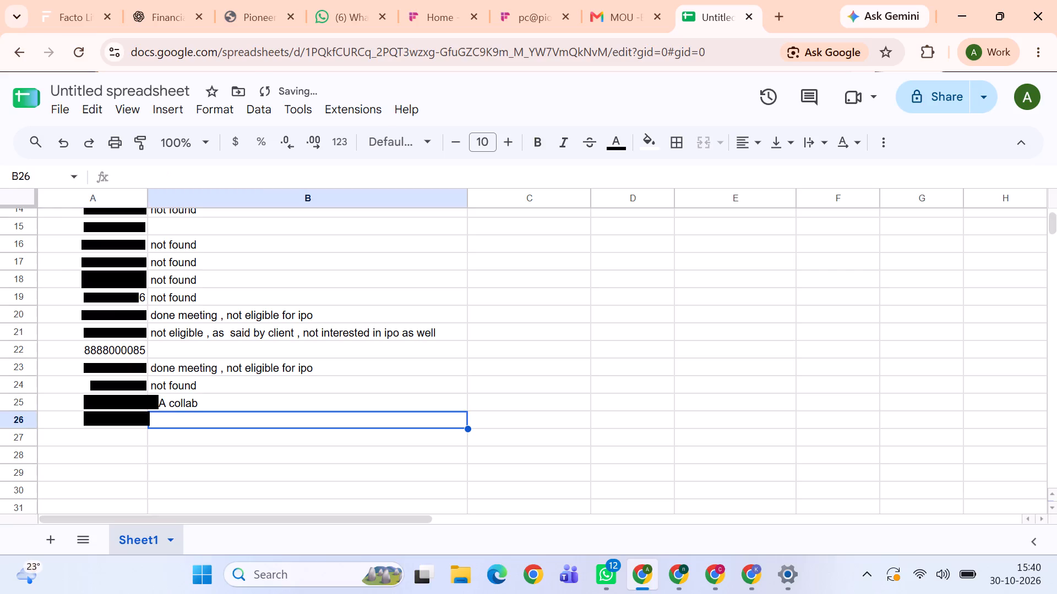
Enter the status "proposal send, discard lead" in column B of row 26.
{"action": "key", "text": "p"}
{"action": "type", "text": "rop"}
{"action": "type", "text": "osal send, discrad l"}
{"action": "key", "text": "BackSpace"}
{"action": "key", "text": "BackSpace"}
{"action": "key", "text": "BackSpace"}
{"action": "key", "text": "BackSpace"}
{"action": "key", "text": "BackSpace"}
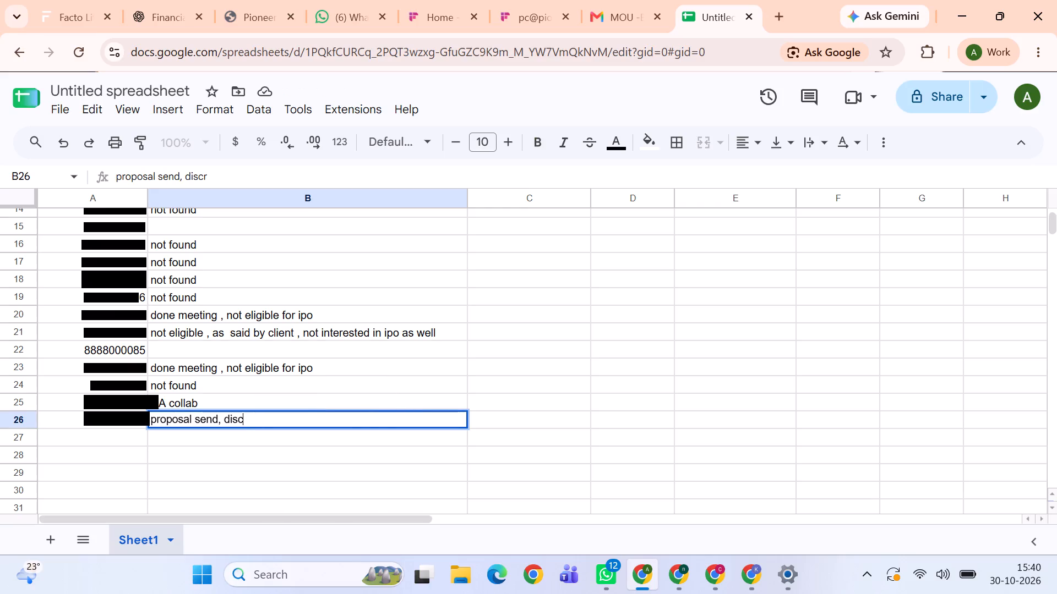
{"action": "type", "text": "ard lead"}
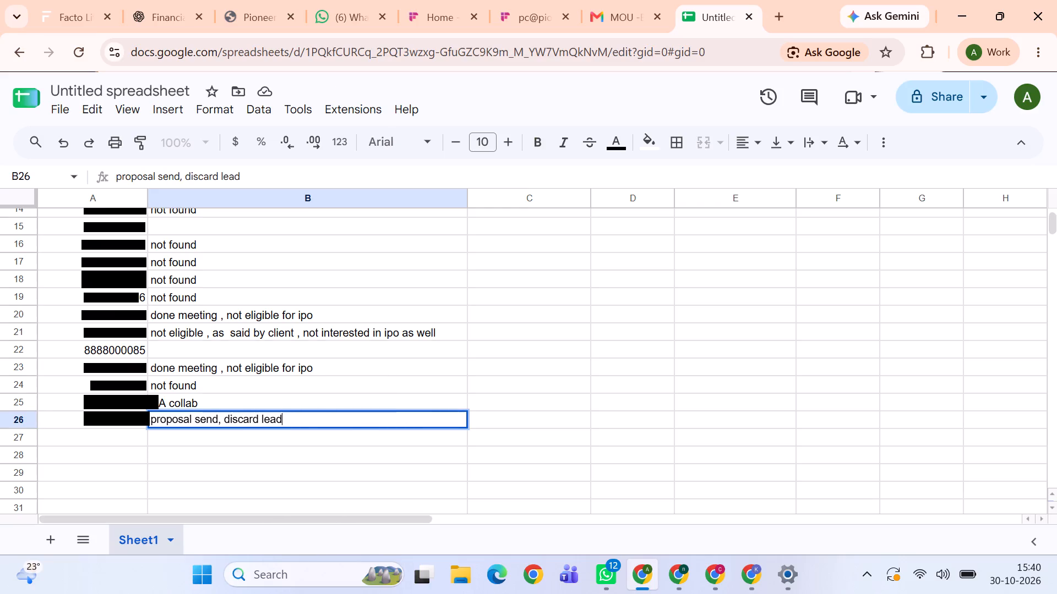
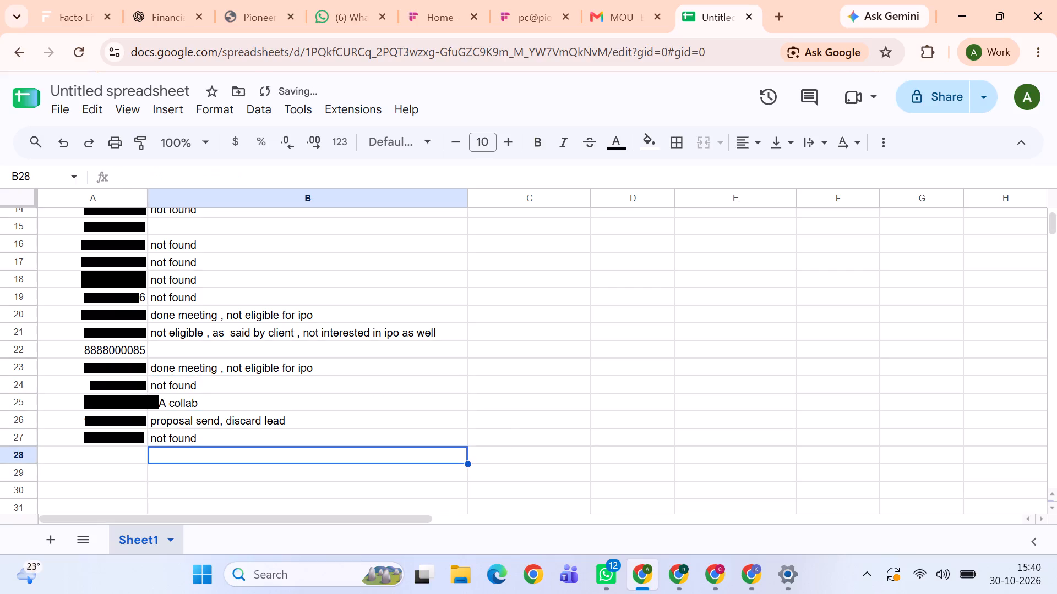
Enter the next lead's phone number in column A of row 28.
{"action": "key", "text": "Left"}
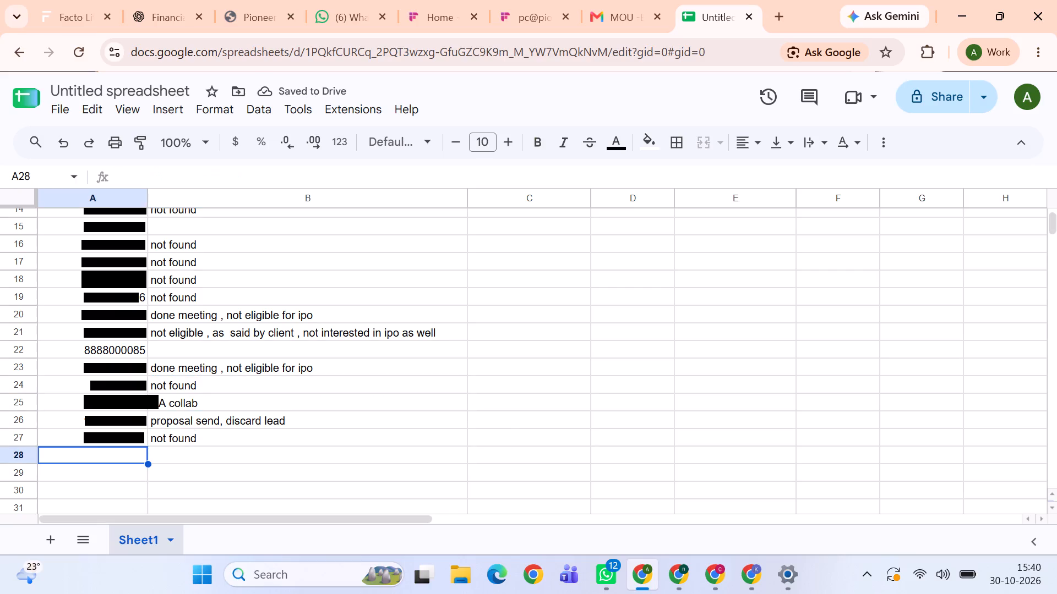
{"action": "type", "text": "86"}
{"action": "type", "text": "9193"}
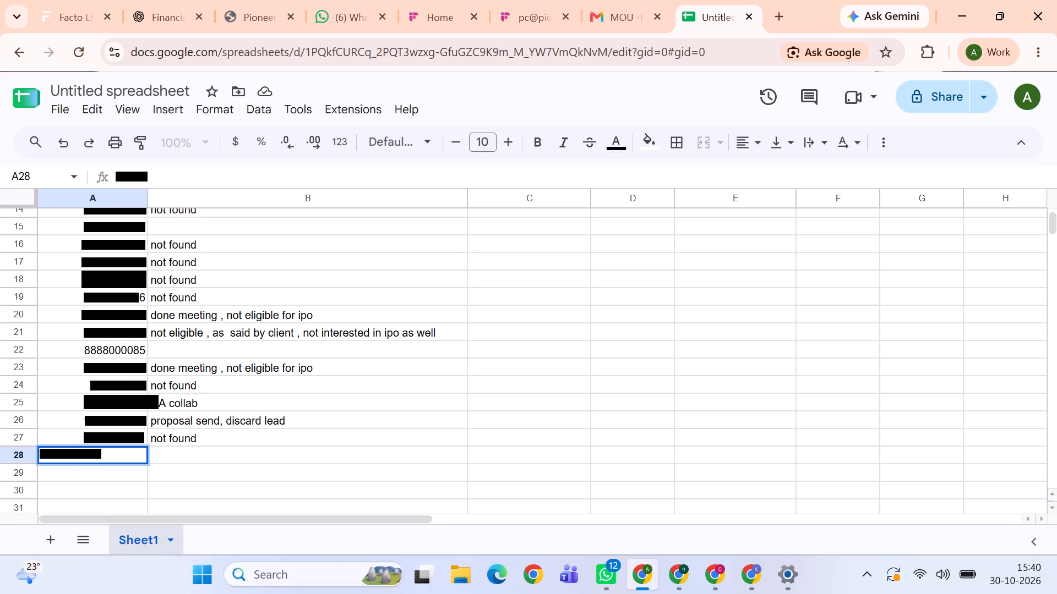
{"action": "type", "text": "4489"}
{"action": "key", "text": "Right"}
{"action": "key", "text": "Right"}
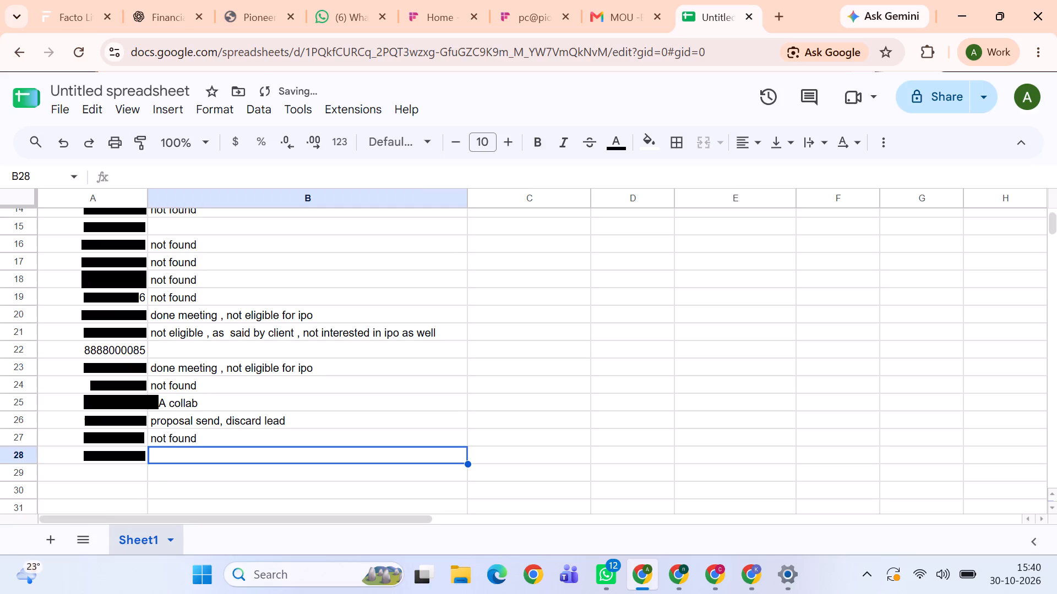
Copy the status "CA collab" from row 25 into column B of row 28.
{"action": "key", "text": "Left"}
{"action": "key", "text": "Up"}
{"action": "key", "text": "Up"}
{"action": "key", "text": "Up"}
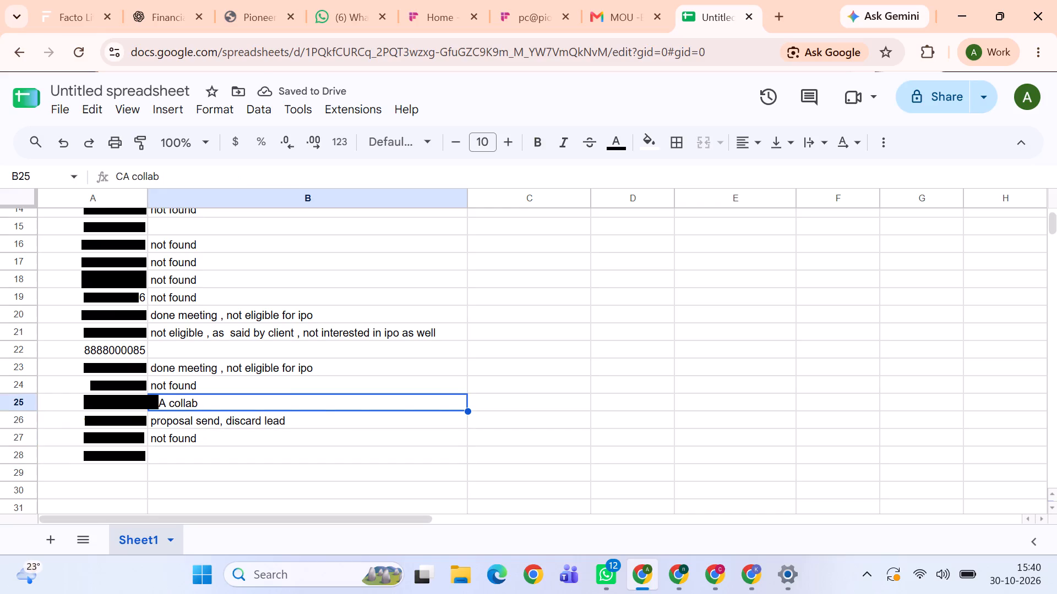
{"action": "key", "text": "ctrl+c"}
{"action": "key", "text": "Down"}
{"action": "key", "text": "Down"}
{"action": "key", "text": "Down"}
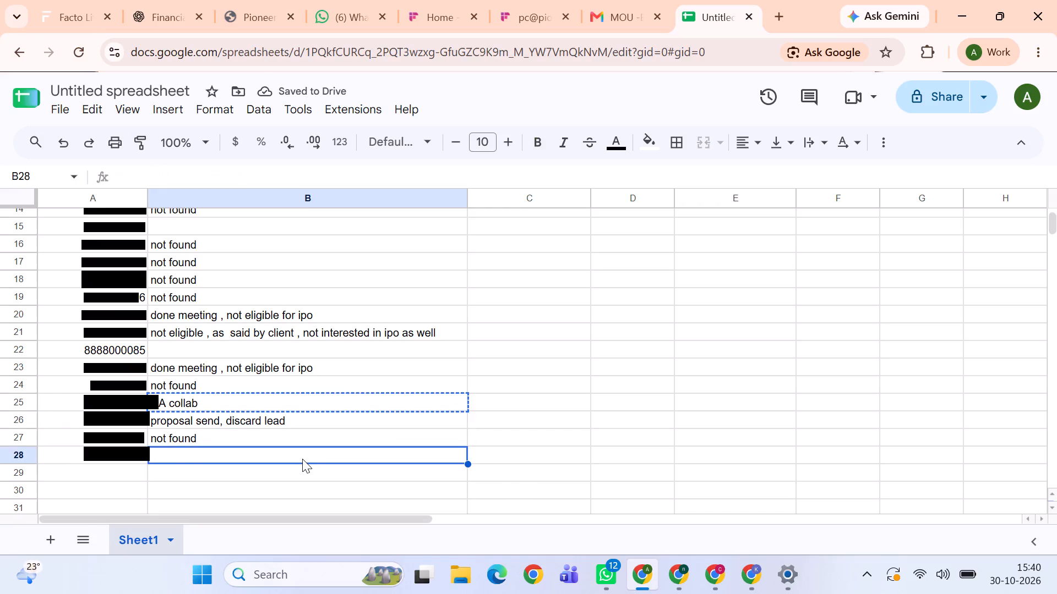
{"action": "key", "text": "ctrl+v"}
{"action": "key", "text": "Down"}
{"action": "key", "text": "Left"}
{"action": "scroll", "coordinate": [310, 458], "scroll_direction": "down", "scroll_amount": 1}
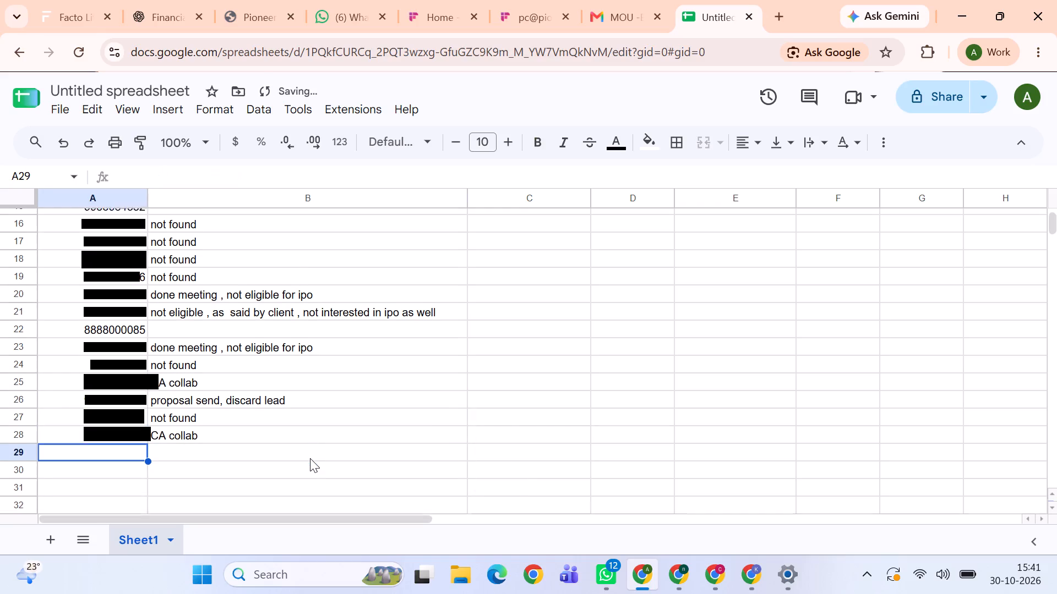
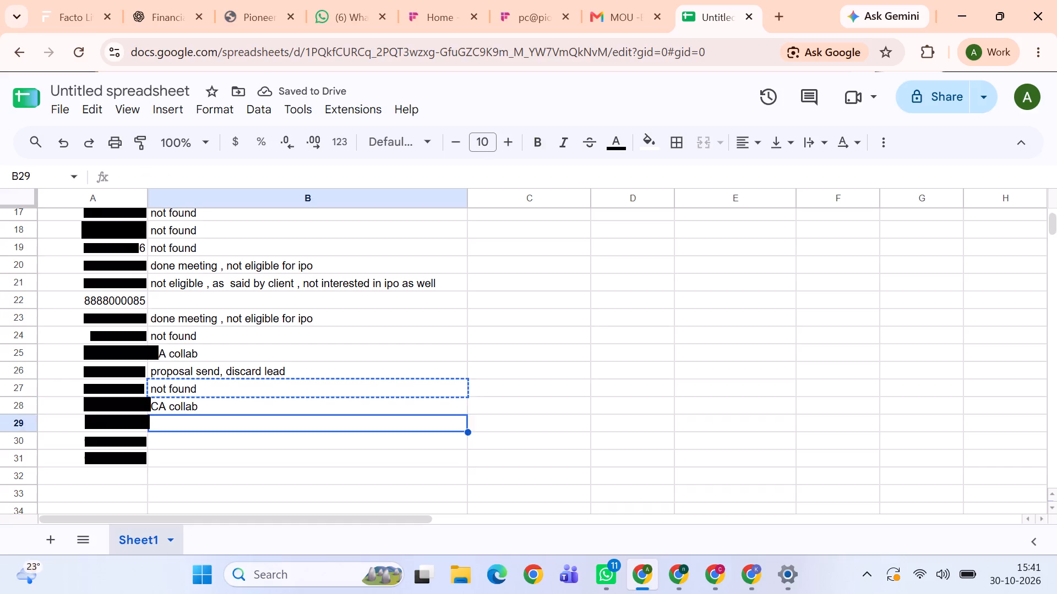
Paste the copied status "not found" into column B of row 31.
{"action": "key", "text": "Down"}
{"action": "key", "text": "Down"}
{"action": "key", "text": "ctrl+v"}
{"action": "key", "text": "Down"}
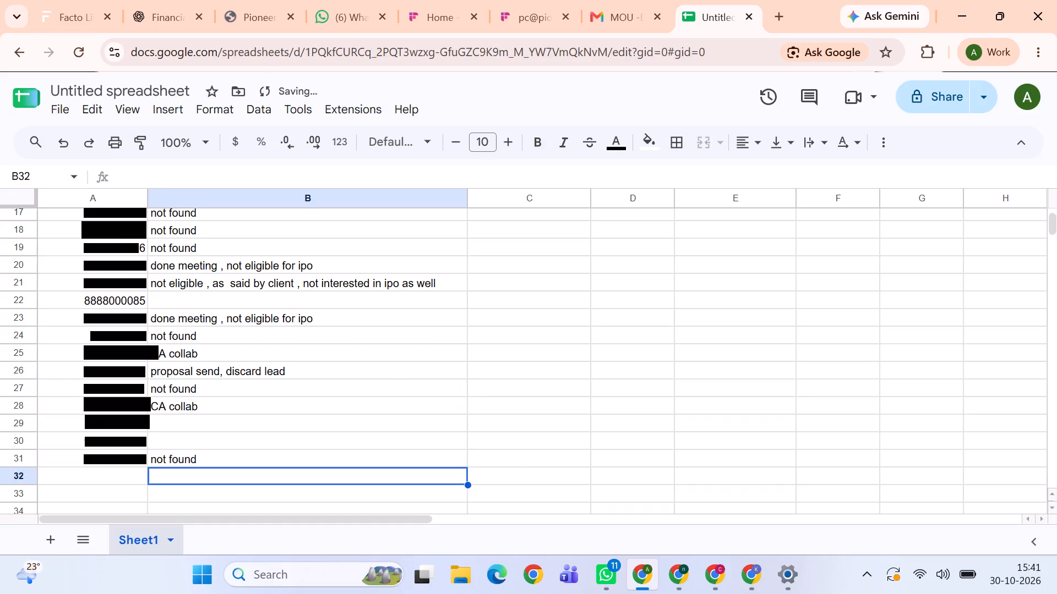
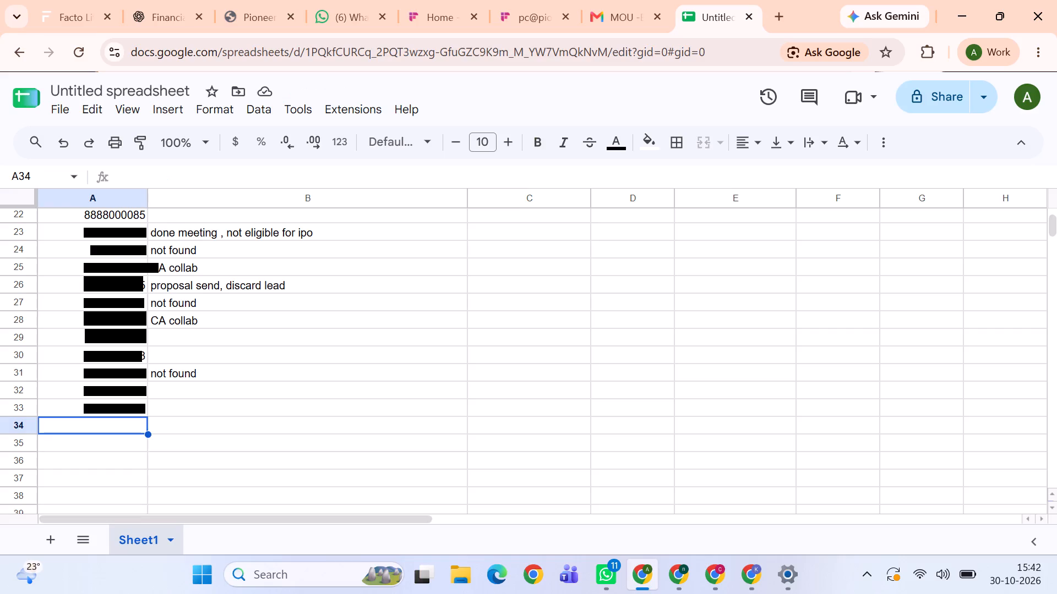
Enter the next lead's phone number in column A of row 34 with the status "not interested" in column B.
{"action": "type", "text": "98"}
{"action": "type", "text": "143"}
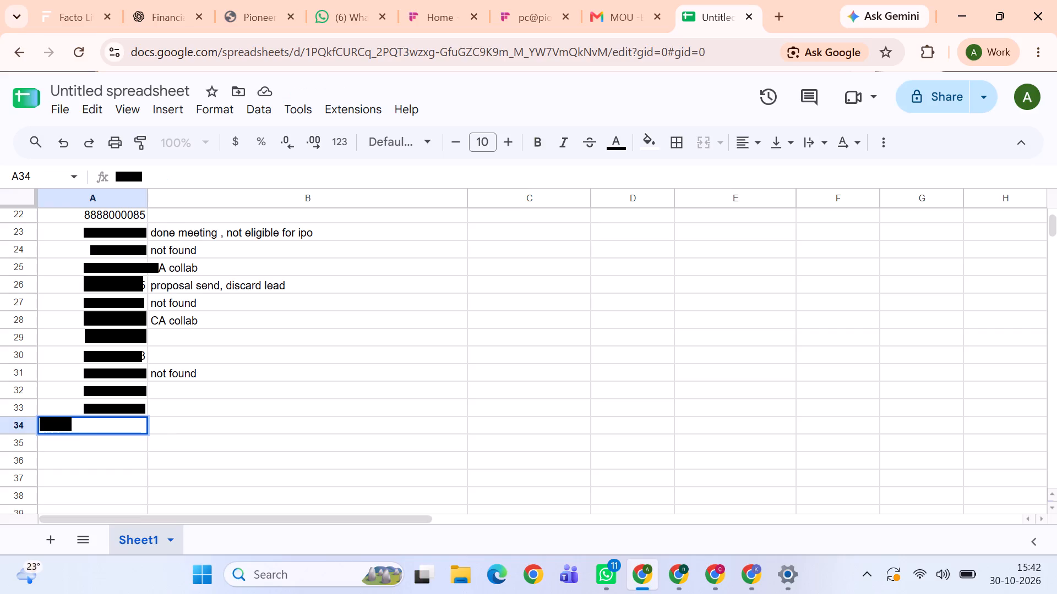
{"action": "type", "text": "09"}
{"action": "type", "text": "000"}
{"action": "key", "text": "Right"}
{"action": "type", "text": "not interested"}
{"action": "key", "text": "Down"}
Enter another lead's phone number in column A of row 35 and a status beginning "discrad after mee" in column B.
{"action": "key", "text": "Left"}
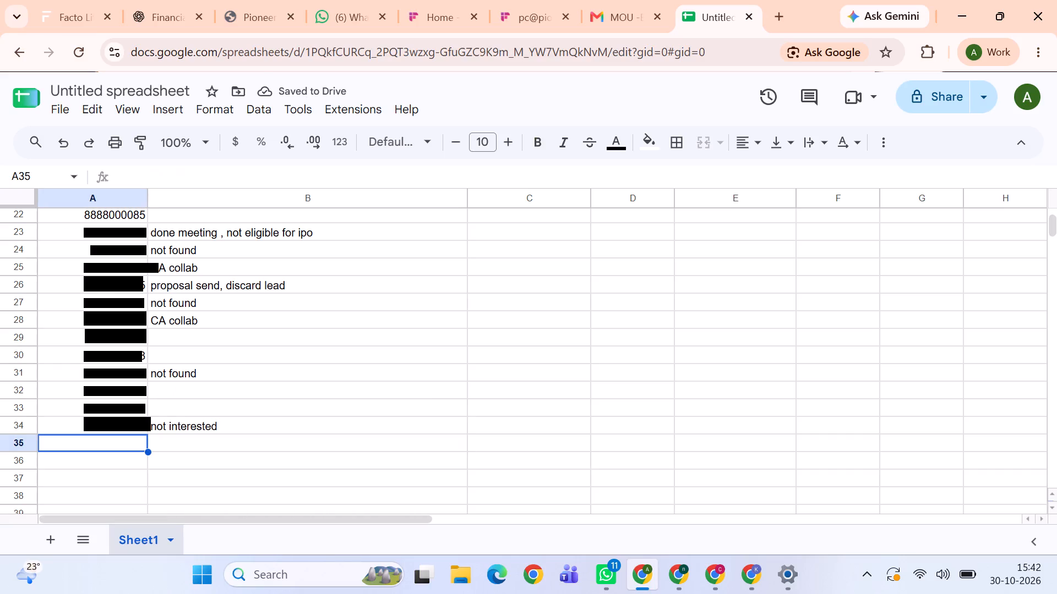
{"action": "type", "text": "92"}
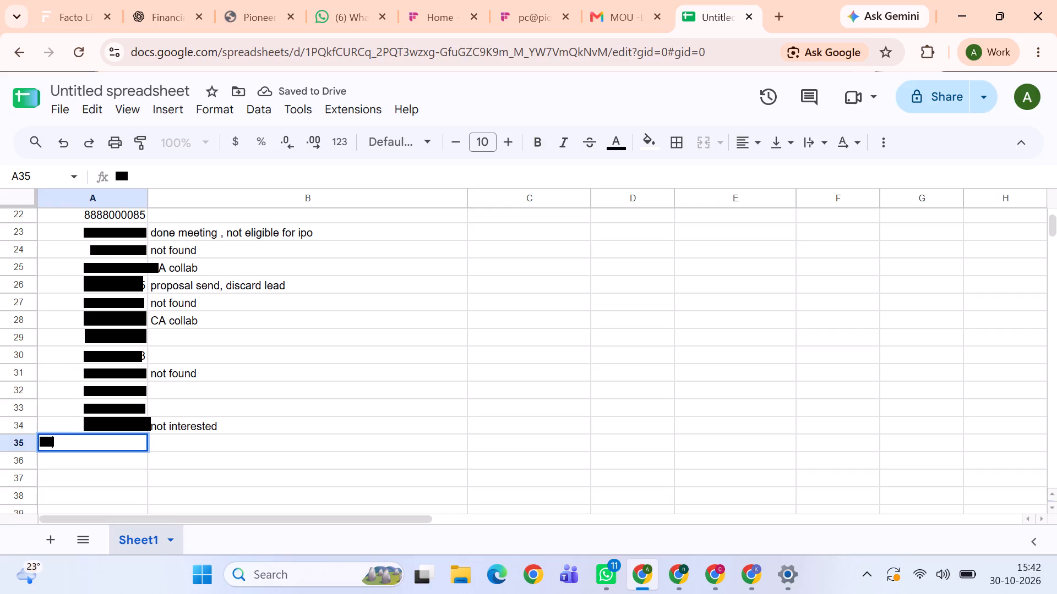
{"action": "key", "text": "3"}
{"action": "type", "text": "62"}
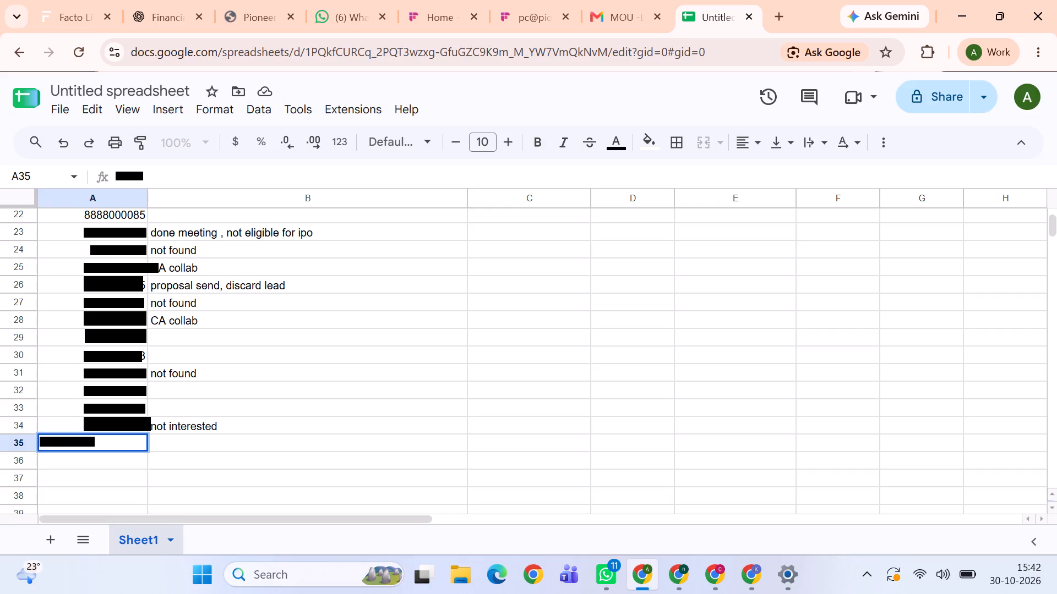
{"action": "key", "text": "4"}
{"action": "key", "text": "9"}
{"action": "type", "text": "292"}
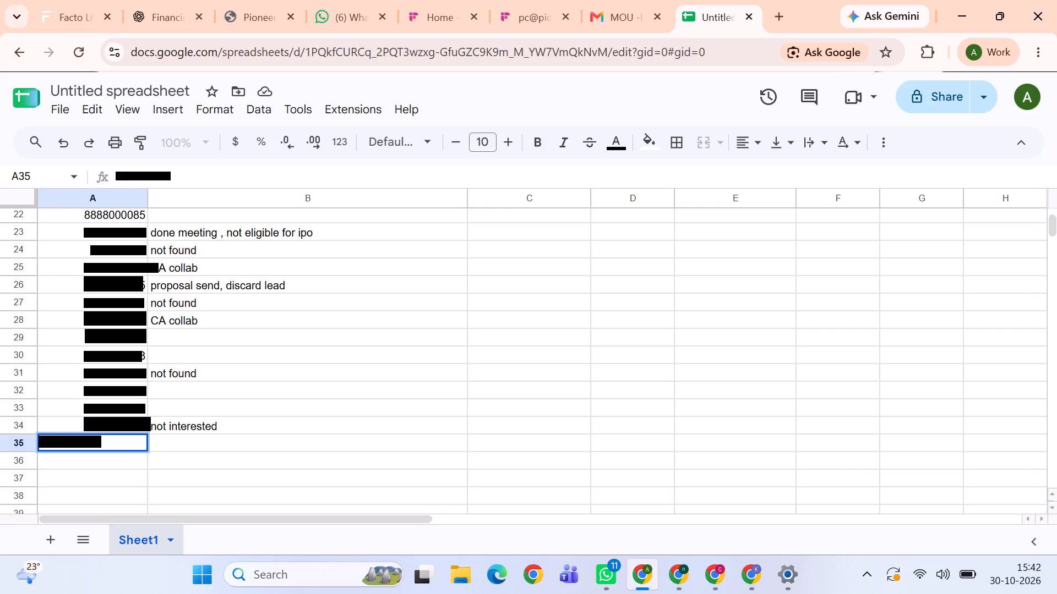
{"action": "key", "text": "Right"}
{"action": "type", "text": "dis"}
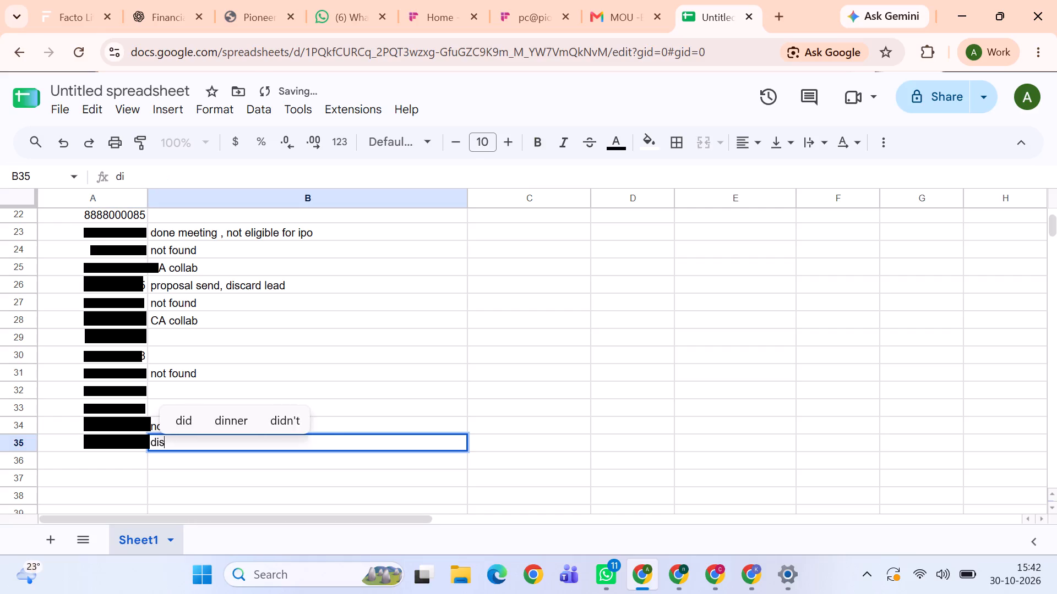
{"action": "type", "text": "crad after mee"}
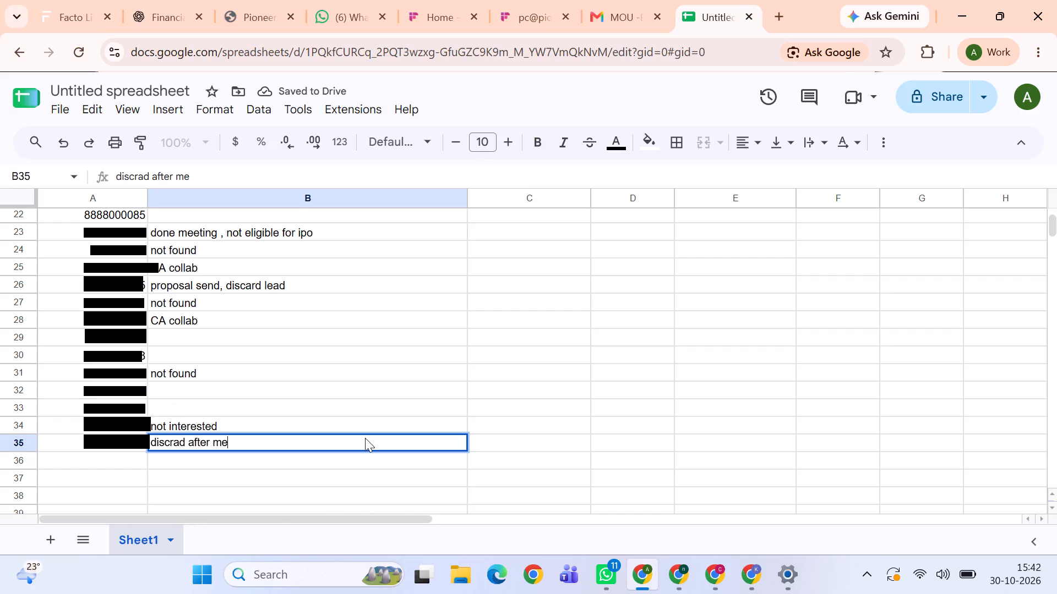
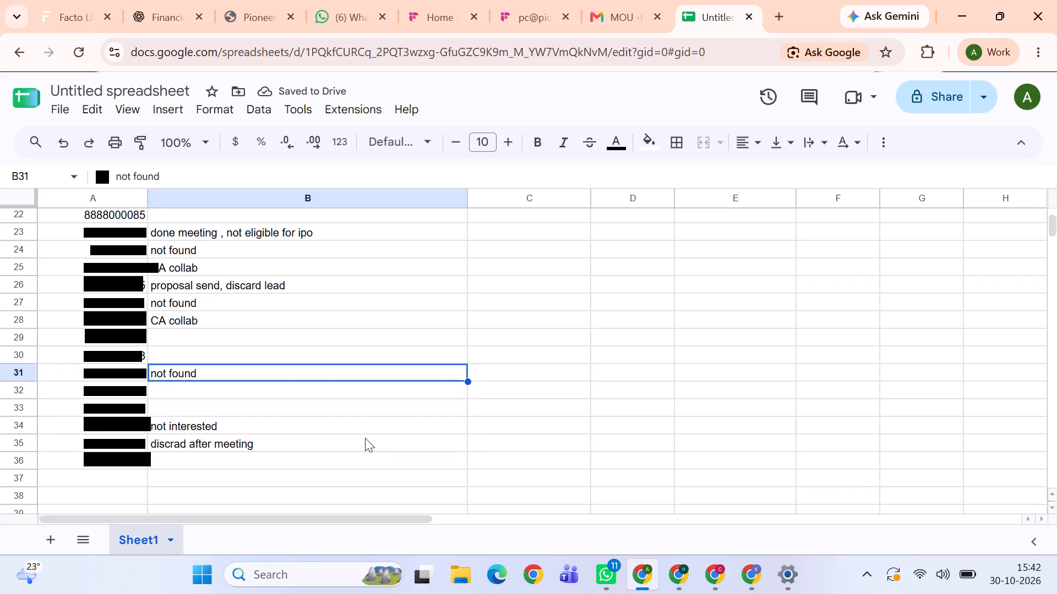
Copy the "not found" status from column B of row 31 into column B of row 36.
{"action": "key", "text": "ctrl+c"}
{"action": "key", "text": "Down"}
{"action": "key", "text": "Down"}
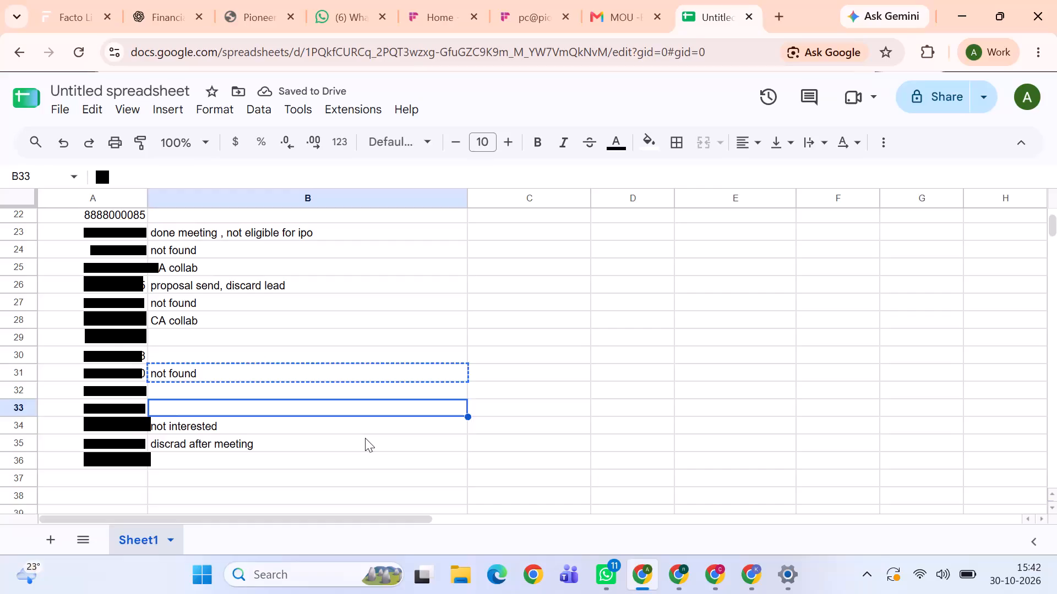
{"action": "key", "text": "Down"}
{"action": "key", "text": "Down"}
{"action": "key", "text": "Down"}
{"action": "key", "text": "ctrl+v"}
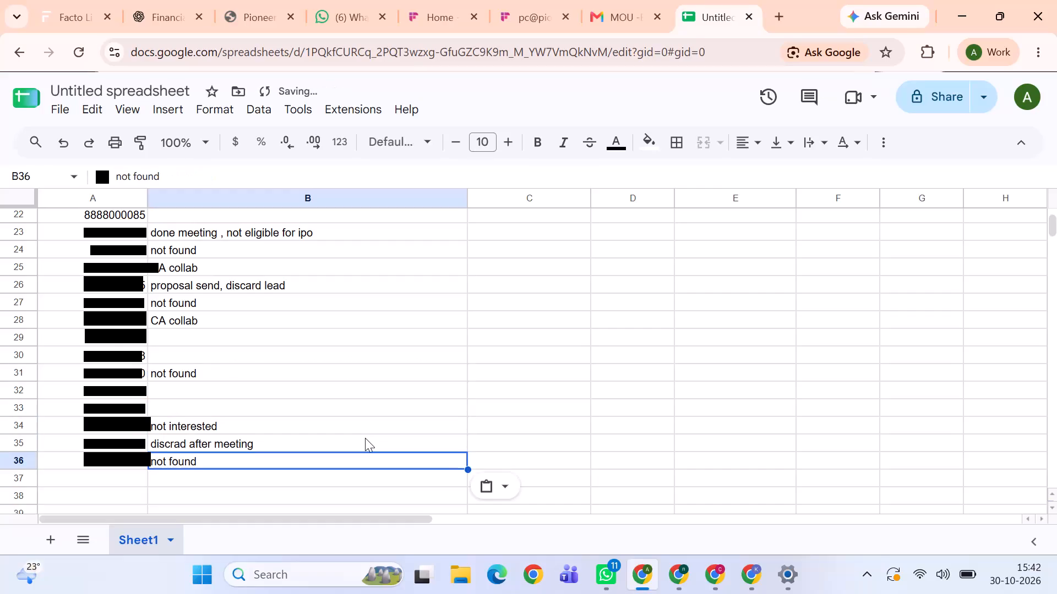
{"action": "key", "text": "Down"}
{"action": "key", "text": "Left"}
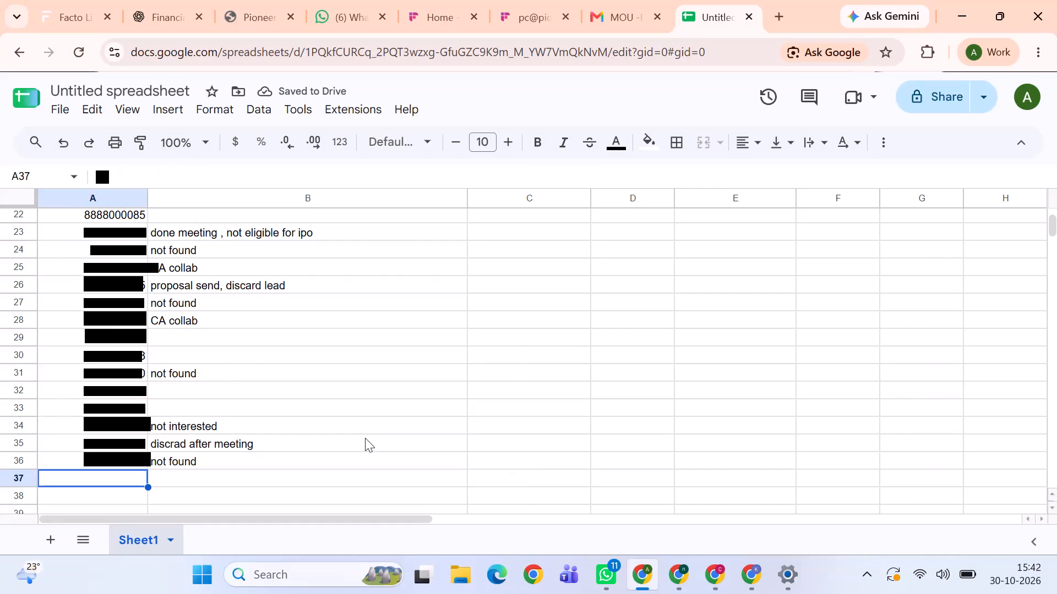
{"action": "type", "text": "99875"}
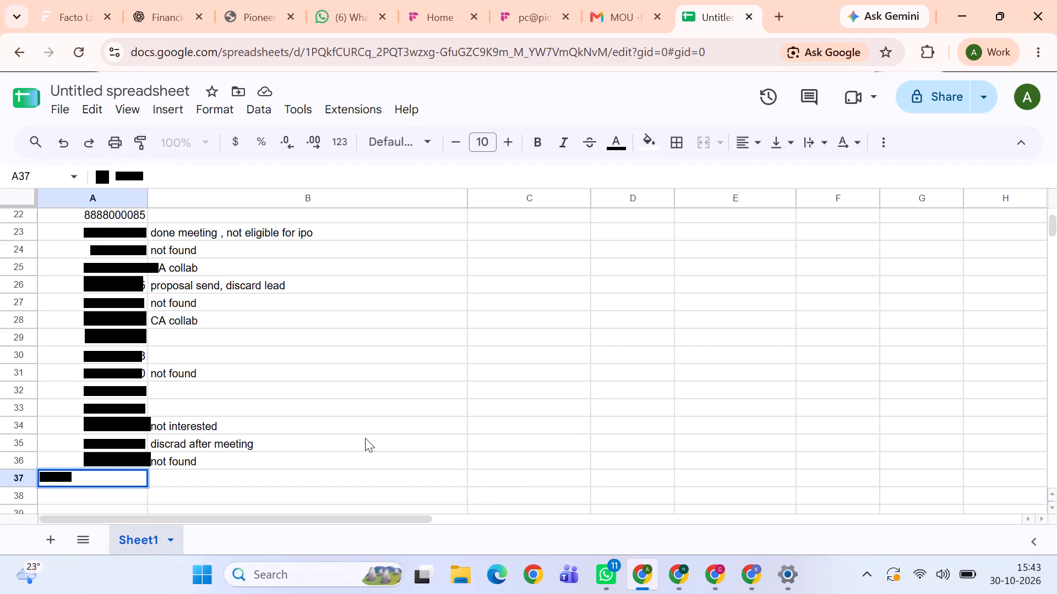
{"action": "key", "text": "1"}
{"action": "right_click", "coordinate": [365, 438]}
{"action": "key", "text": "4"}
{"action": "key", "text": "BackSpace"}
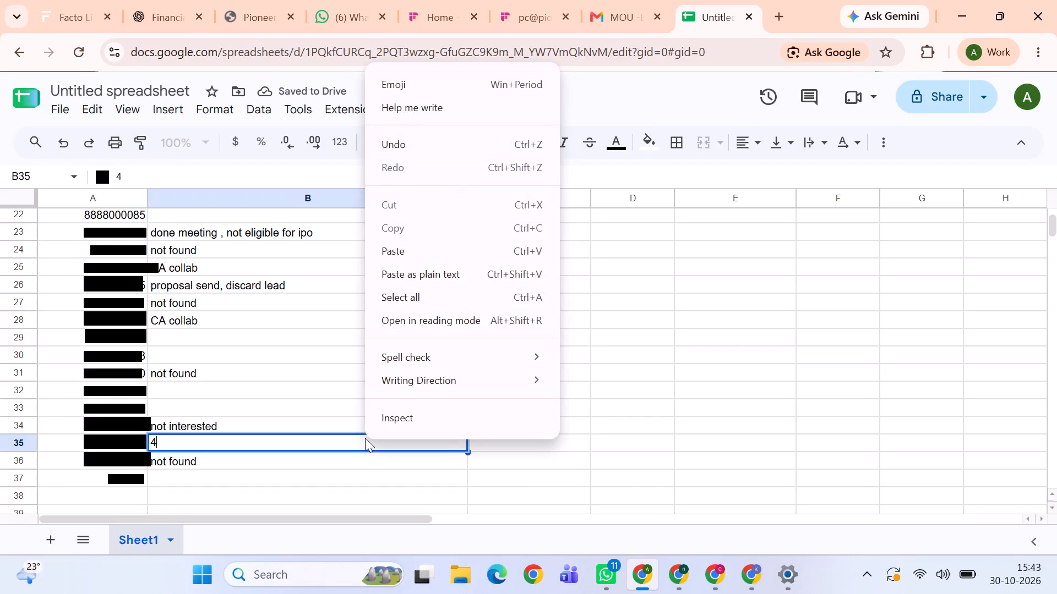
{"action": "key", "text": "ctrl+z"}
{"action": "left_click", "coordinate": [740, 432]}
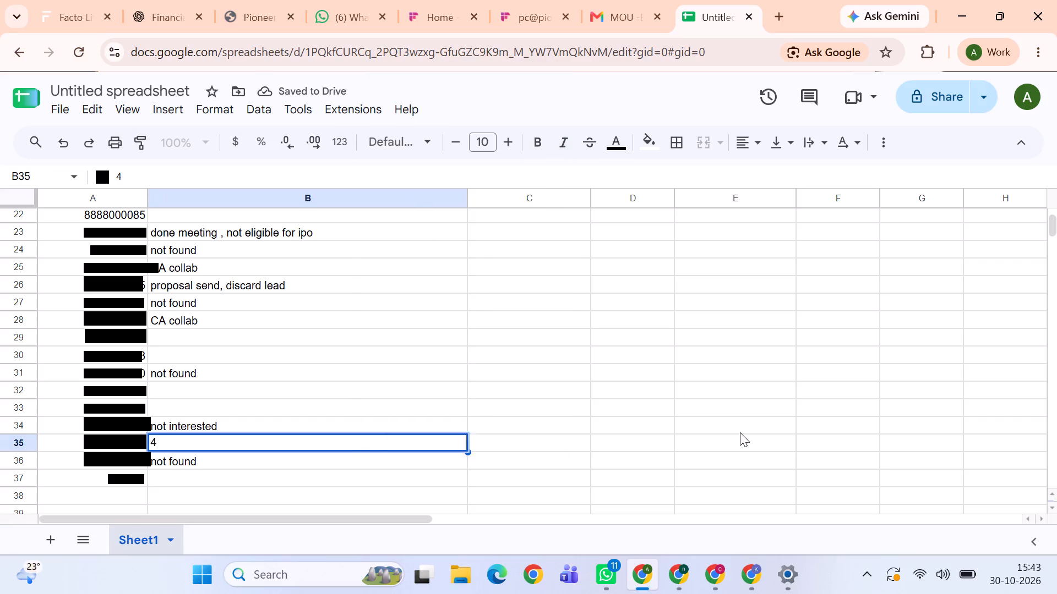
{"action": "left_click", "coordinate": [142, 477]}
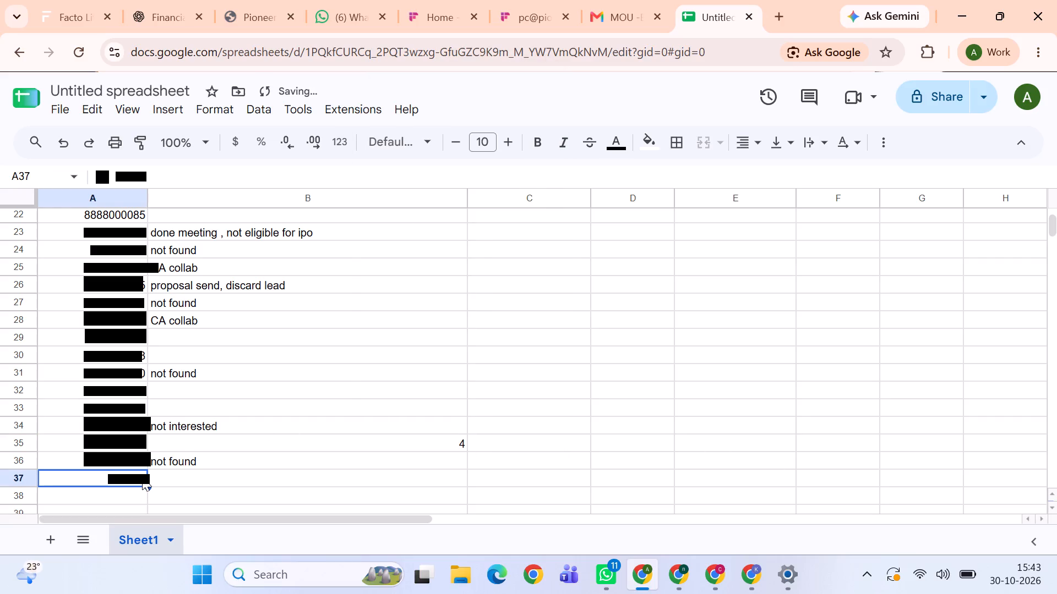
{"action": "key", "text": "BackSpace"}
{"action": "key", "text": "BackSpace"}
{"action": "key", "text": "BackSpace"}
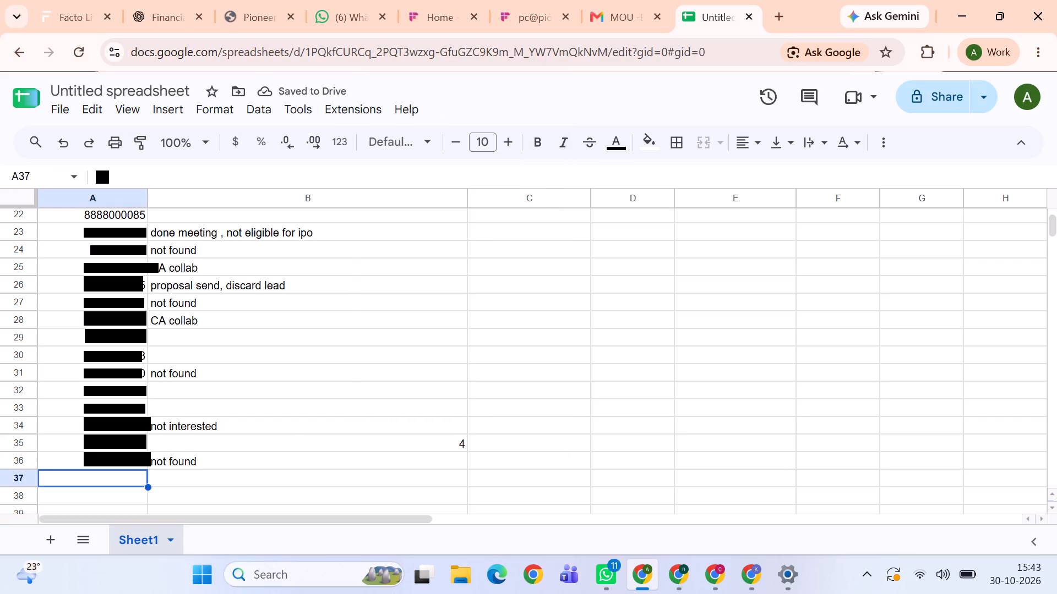
Set the status in column B of row 35 to "discard after meeting".
{"action": "left_click", "coordinate": [213, 442]}
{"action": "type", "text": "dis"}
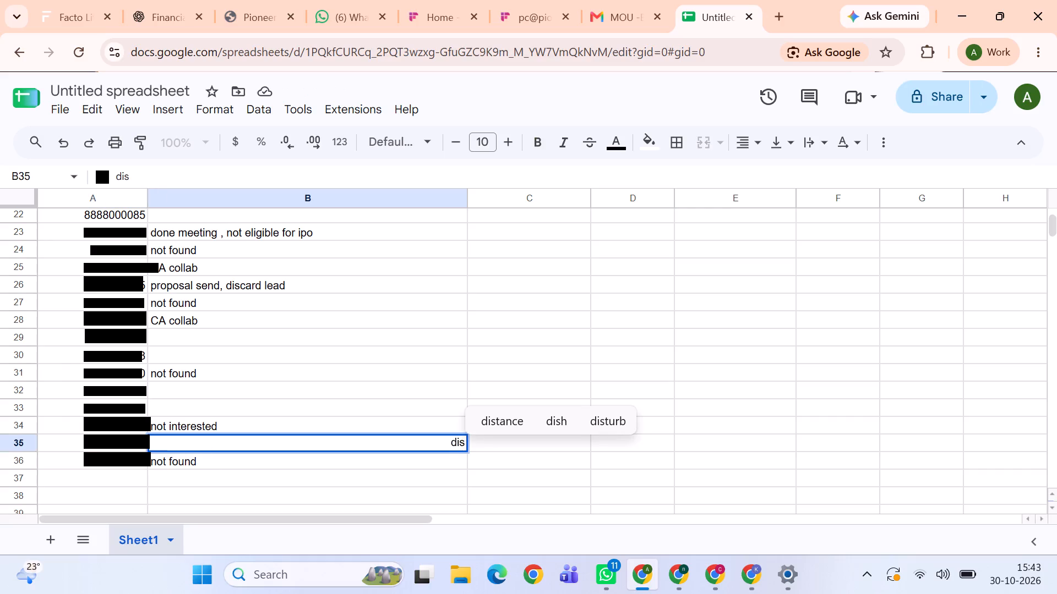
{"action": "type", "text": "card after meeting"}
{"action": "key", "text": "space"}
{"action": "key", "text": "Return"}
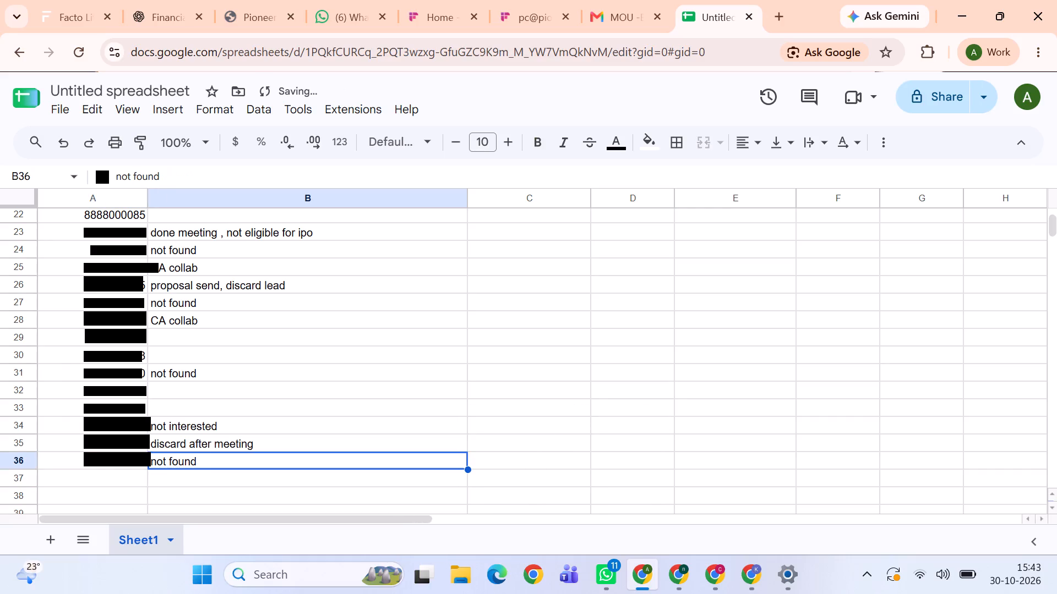
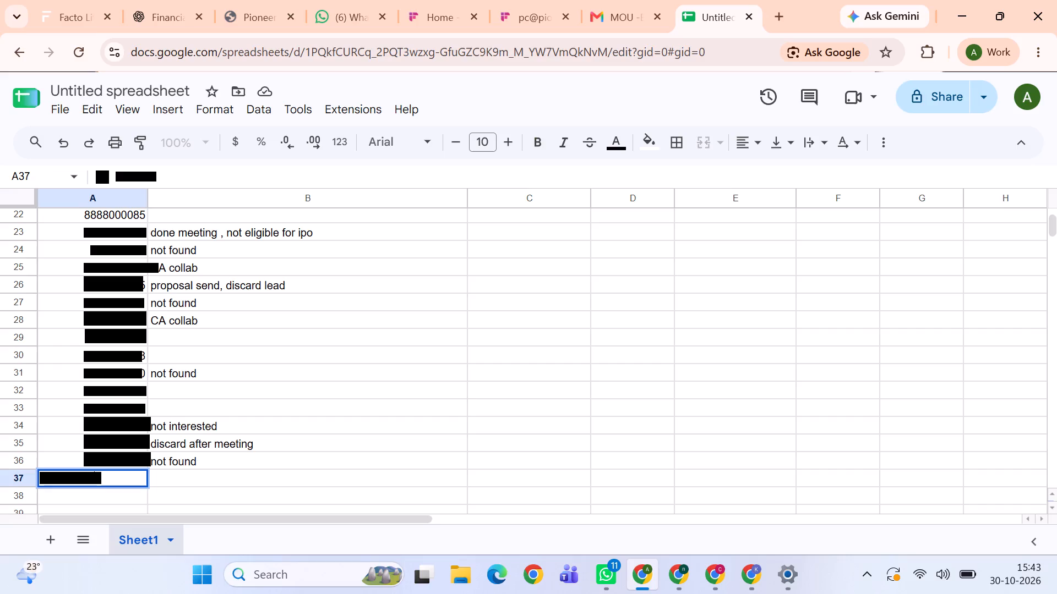
Finish entering the next lead's phone number in column A of row 37.
{"action": "type", "text": "5"}
{"action": "key", "text": "Right"}
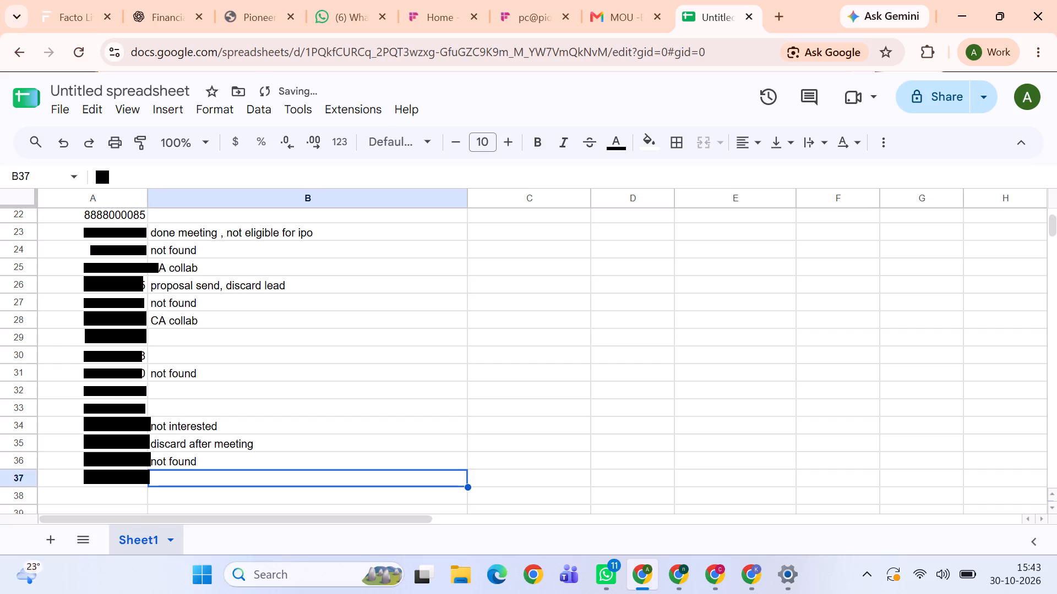
Copy the "not found" status from column B of row 36 into column B of row 37.
{"action": "key", "text": "Up"}
{"action": "key", "text": "ctrl+c"}
{"action": "key", "text": "Down"}
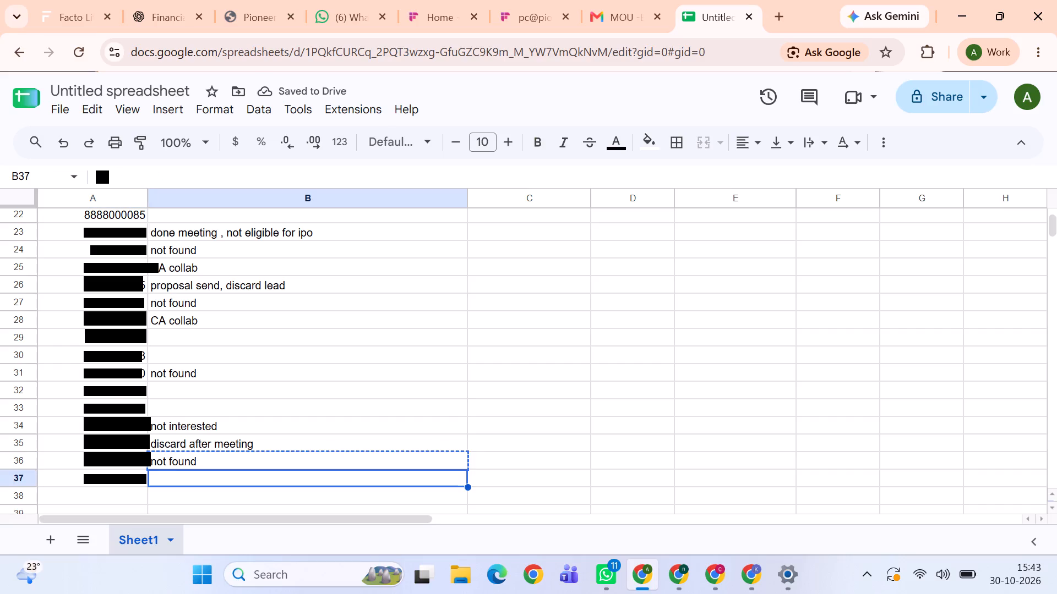
{"action": "key", "text": "ctrl+v"}
{"action": "key", "text": "Down"}
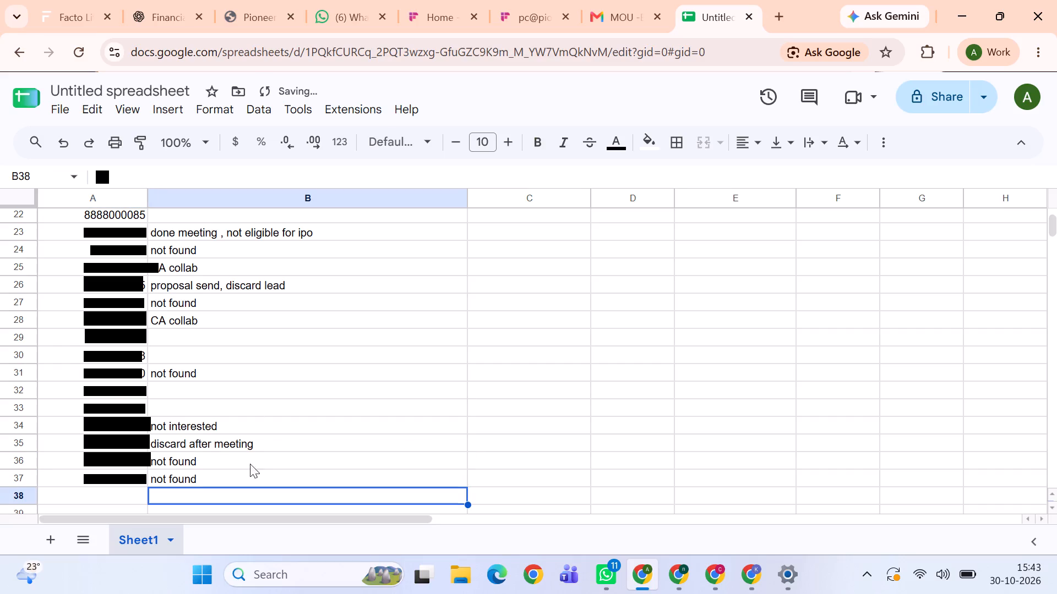
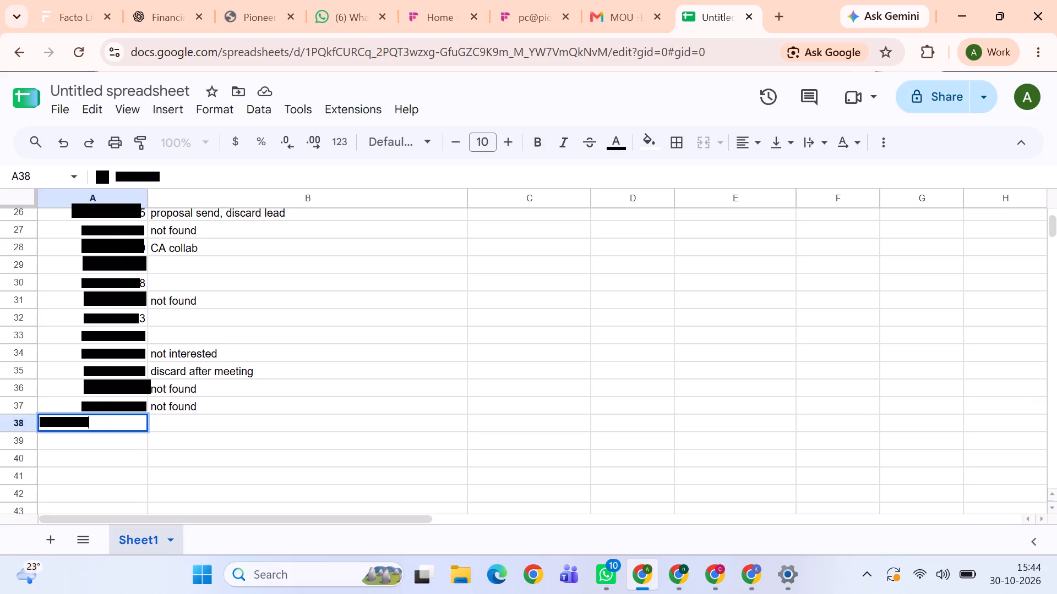
Finish entering the next lead's phone number in column A of row 38.
{"action": "type", "text": "48"}
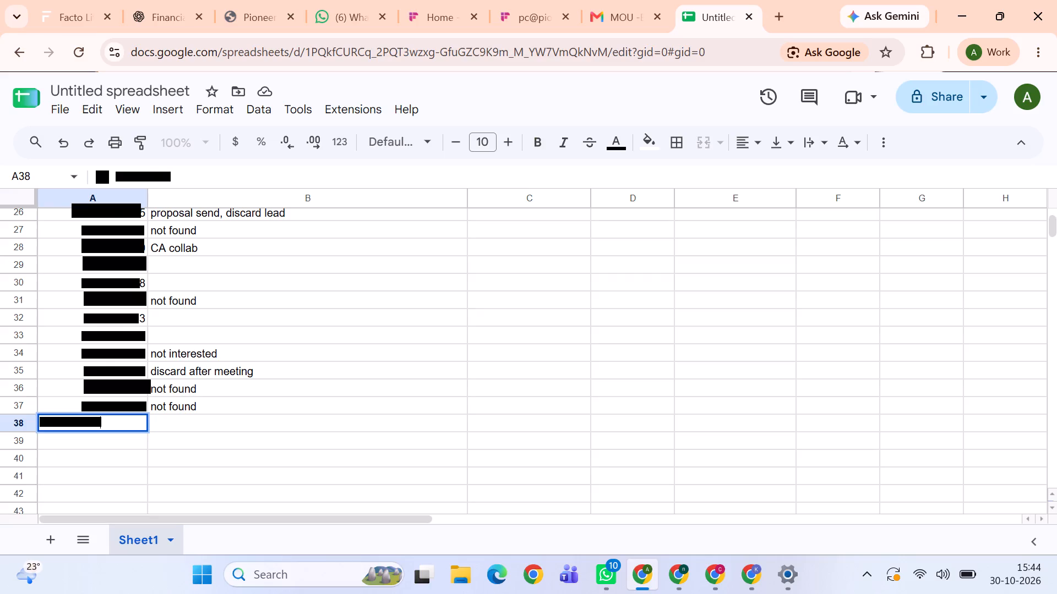
{"action": "key", "text": "Right"}
Copy the "not found" status from column B of row 37 for reuse with the new lead.
{"action": "key", "text": "Up"}
{"action": "key", "text": "ctrl+c"}
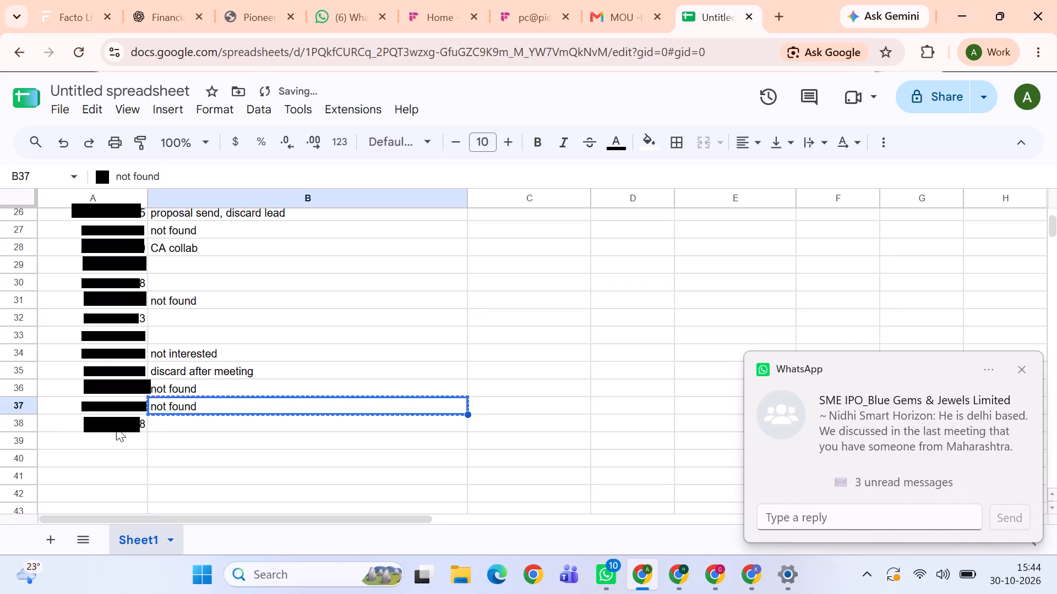
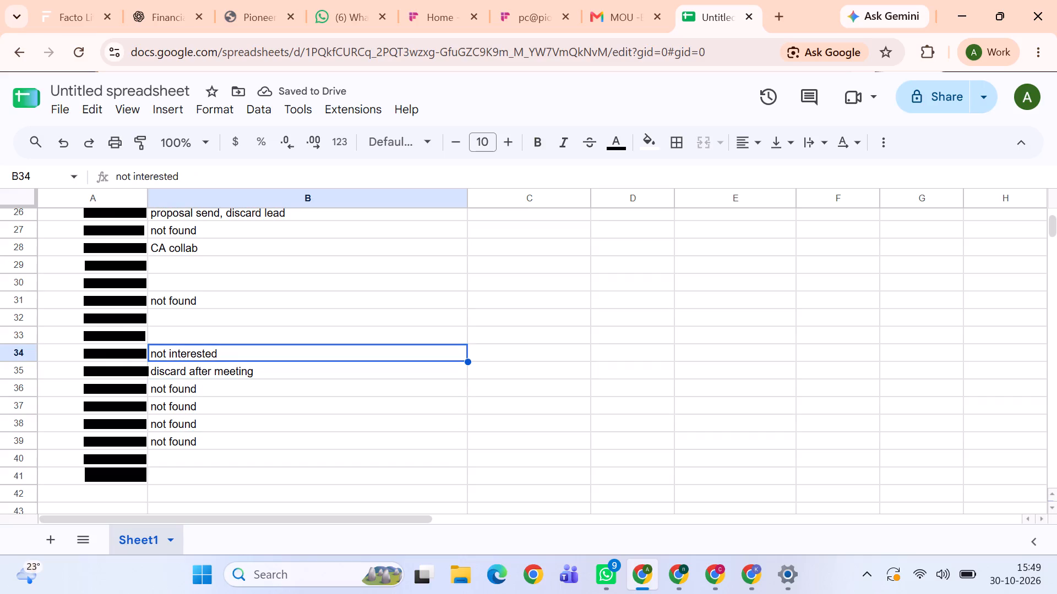
Enter the status "Not eligible" in column B of row 41 for the last listed lead.
{"action": "key", "text": "Down"}
{"action": "key", "text": "Down"}
{"action": "key", "text": "Down"}
{"action": "key", "text": "Down"}
{"action": "key", "text": "Down"}
{"action": "key", "text": "Down"}
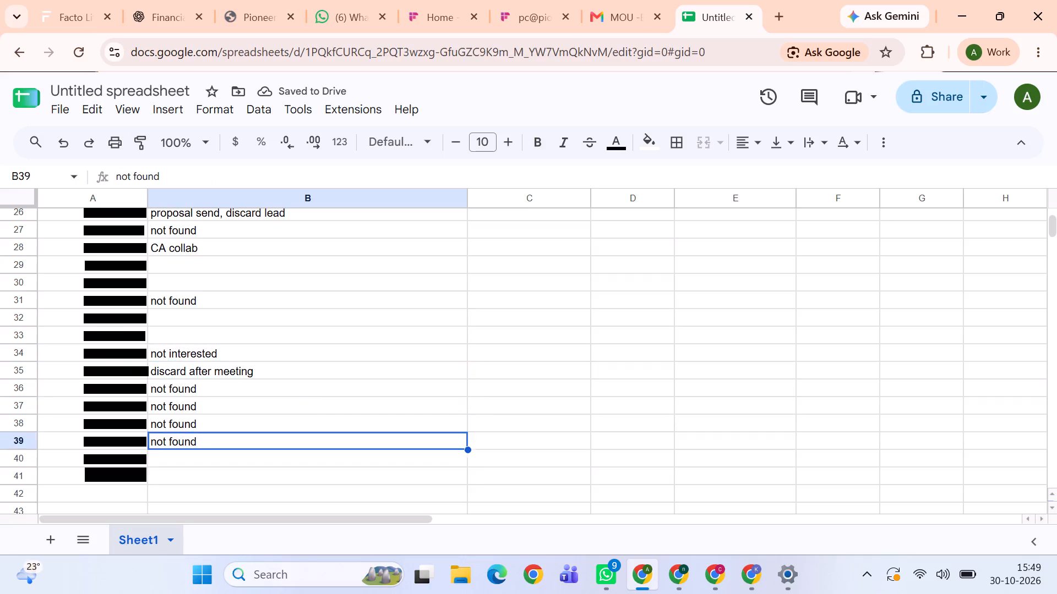
{"action": "key", "text": "Down"}
{"action": "type", "text": "Not eligible"}
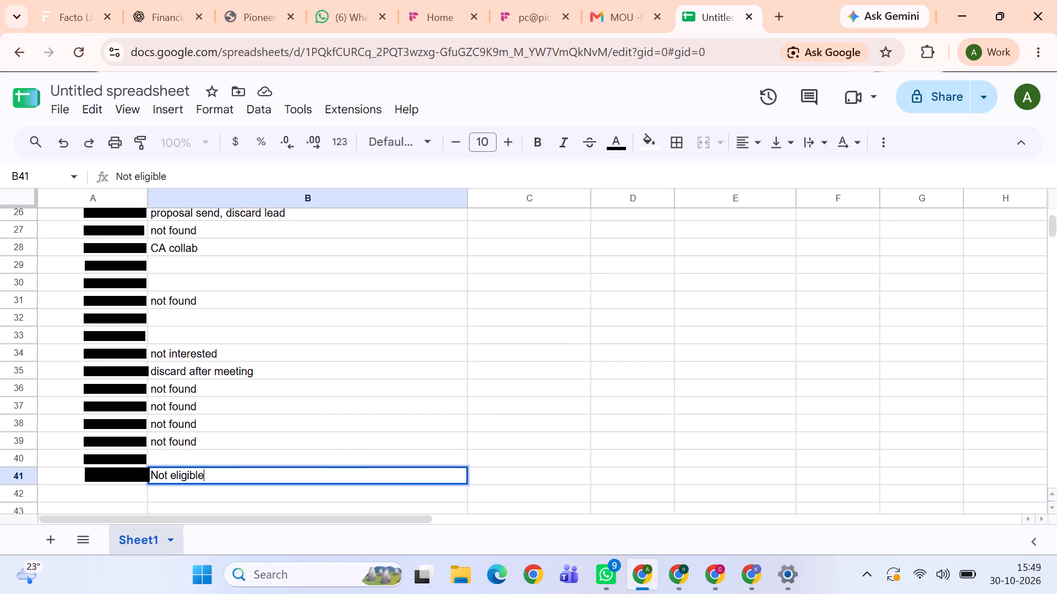
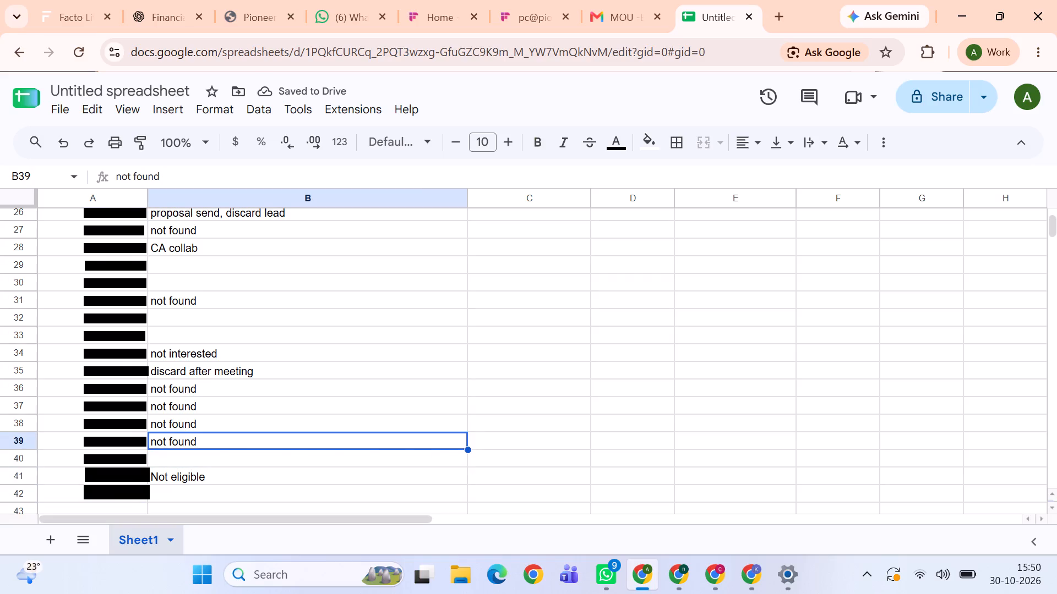
Copy the "not found" status from row 39 into column B of row 42.
{"action": "key", "text": "ctrl+c"}
{"action": "key", "text": "Down"}
{"action": "key", "text": "Down"}
{"action": "key", "text": "Down"}
{"action": "key", "text": "ctrl+v"}
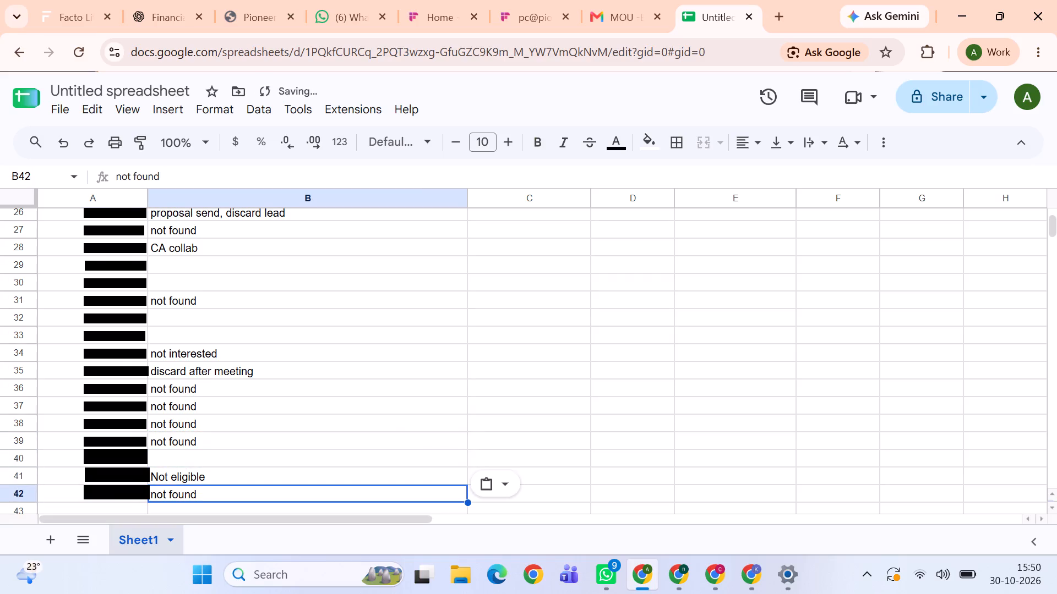
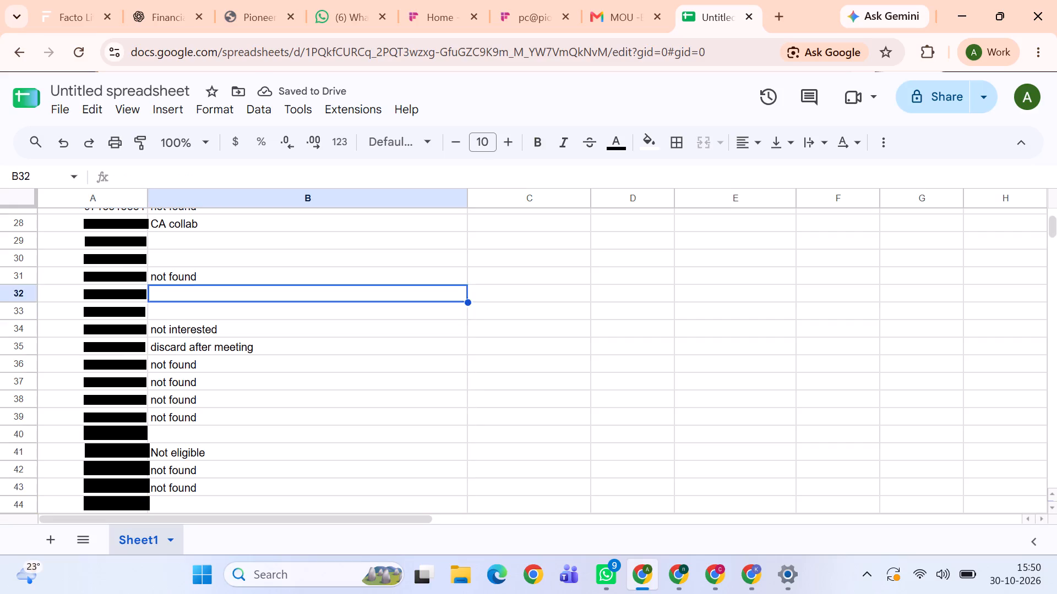
Copy the "CA collab" status from column B of row 28 into column B of row 44.
{"action": "key", "text": "Up"}
{"action": "key", "text": "Up"}
{"action": "key", "text": "Up"}
{"action": "key", "text": "Up"}
{"action": "key", "text": "ctrl+c"}
{"action": "key", "text": "Down"}
{"action": "key", "text": "Down"}
{"action": "key", "text": "Down"}
{"action": "key", "text": "Down"}
{"action": "key", "text": "Down"}
{"action": "key", "text": "Down"}
{"action": "key", "text": "Down"}
{"action": "key", "text": "Down"}
{"action": "key", "text": "Down"}
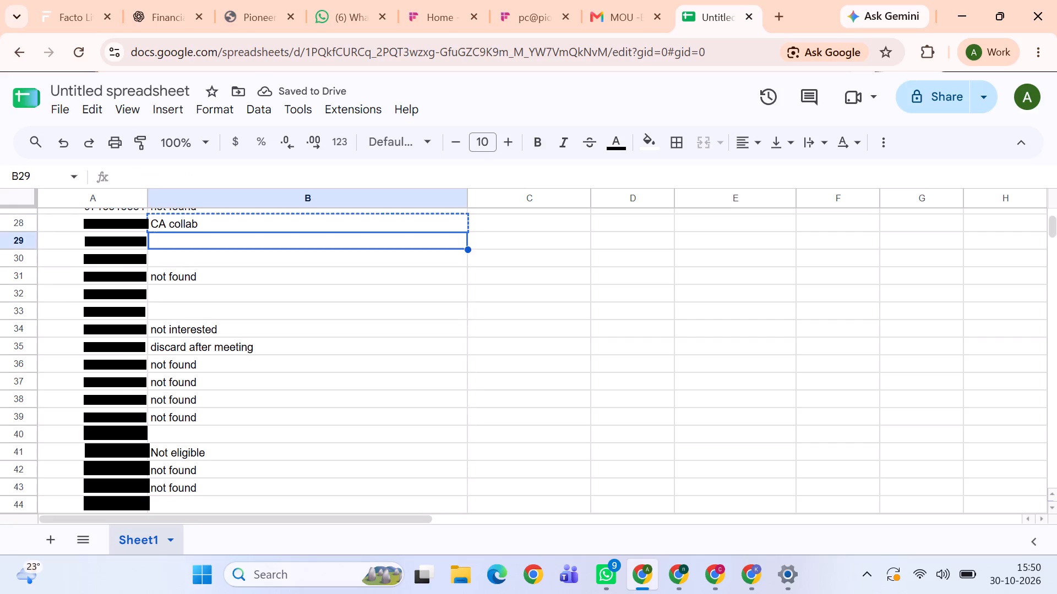
{"action": "key", "text": "Down"}
{"action": "key", "text": "Down"}
{"action": "key", "text": "Down"}
{"action": "key", "text": "Down"}
{"action": "key", "text": "Down"}
{"action": "key", "text": "Down"}
{"action": "key", "text": "Down"}
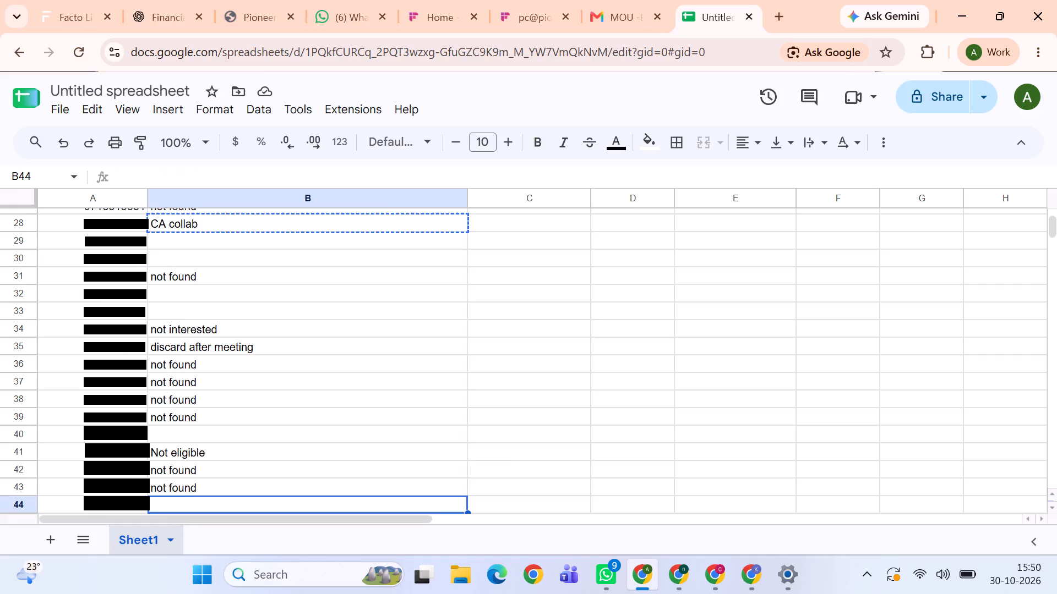
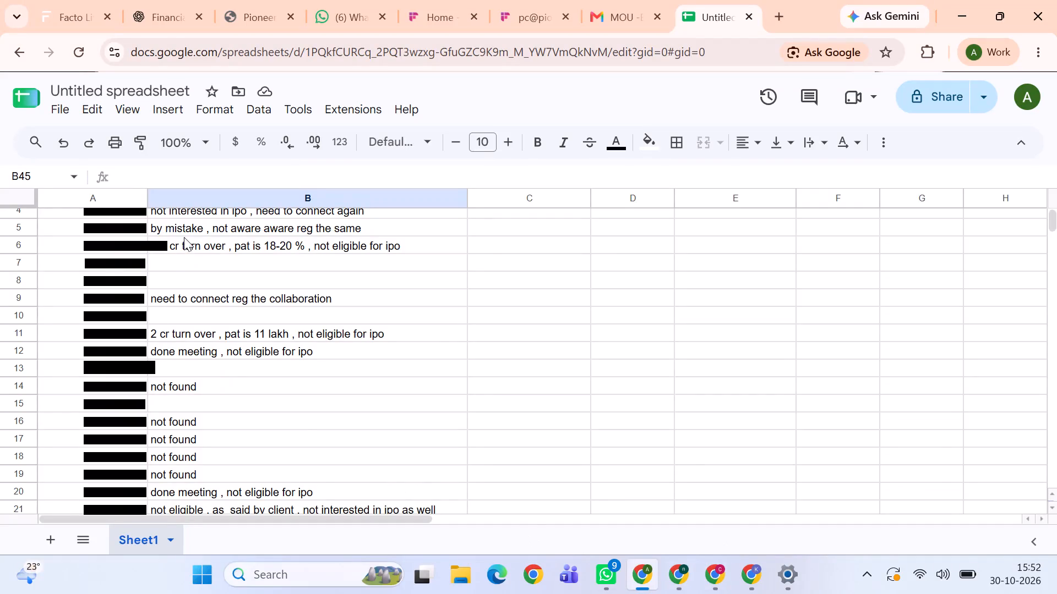
Switch to the Facto dashboard and bring up the signed-in user's account options.
{"action": "left_click", "coordinate": [68, 0]}
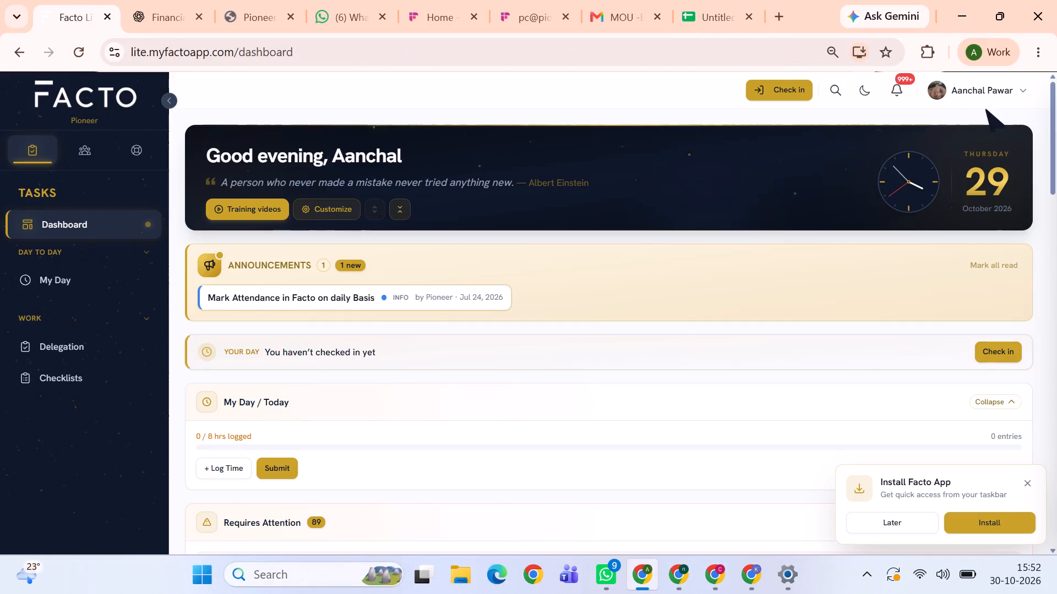
{"action": "left_click", "coordinate": [982, 92]}
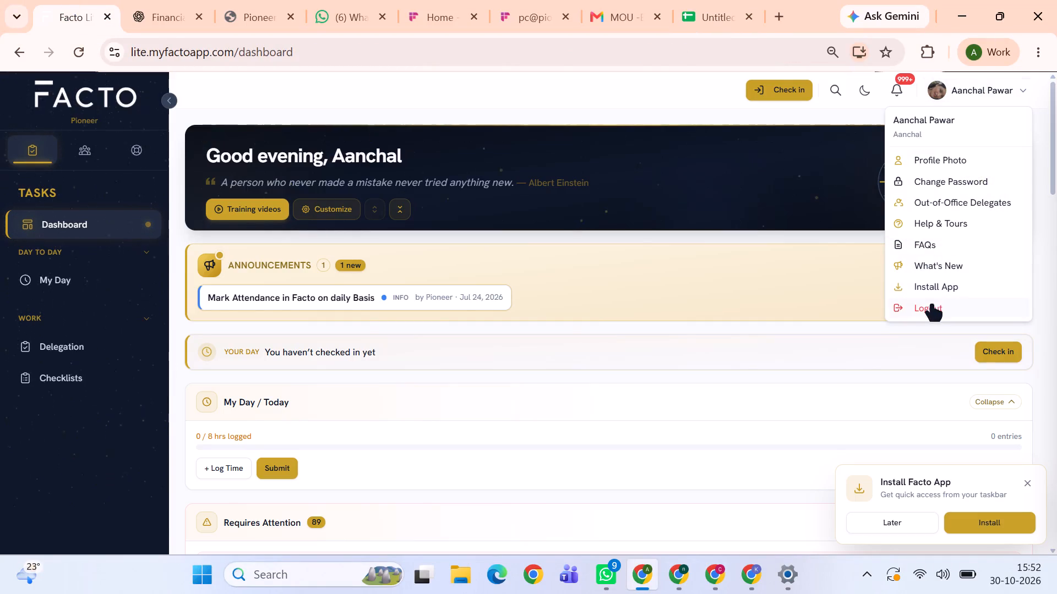
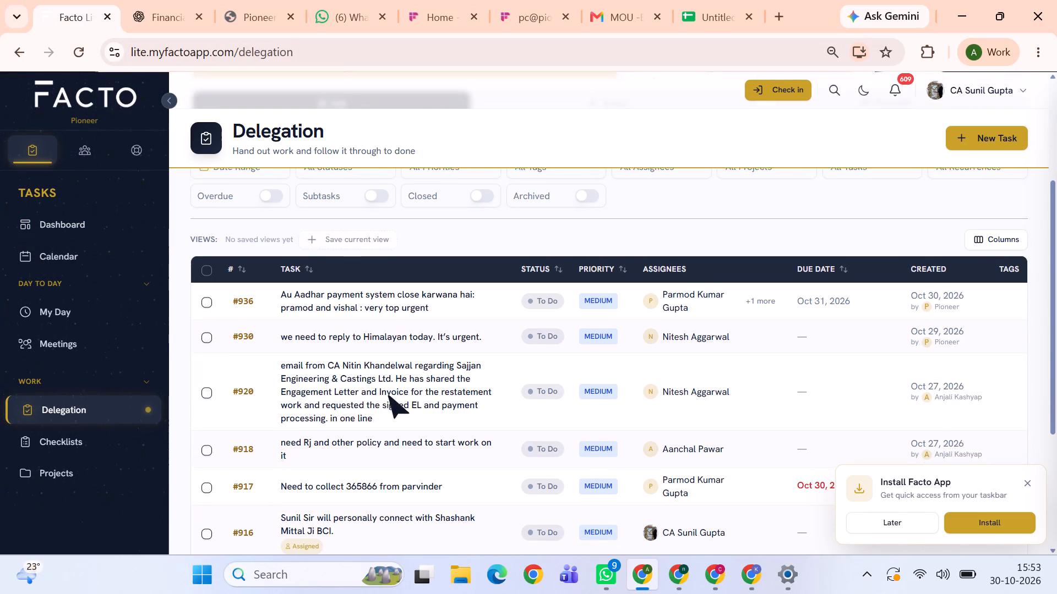
Filter the Delegation task list to the signed-in user's assigned tasks and dismiss the app installation offer.
{"action": "scroll", "coordinate": [582, 269], "scroll_direction": "up", "scroll_amount": 1}
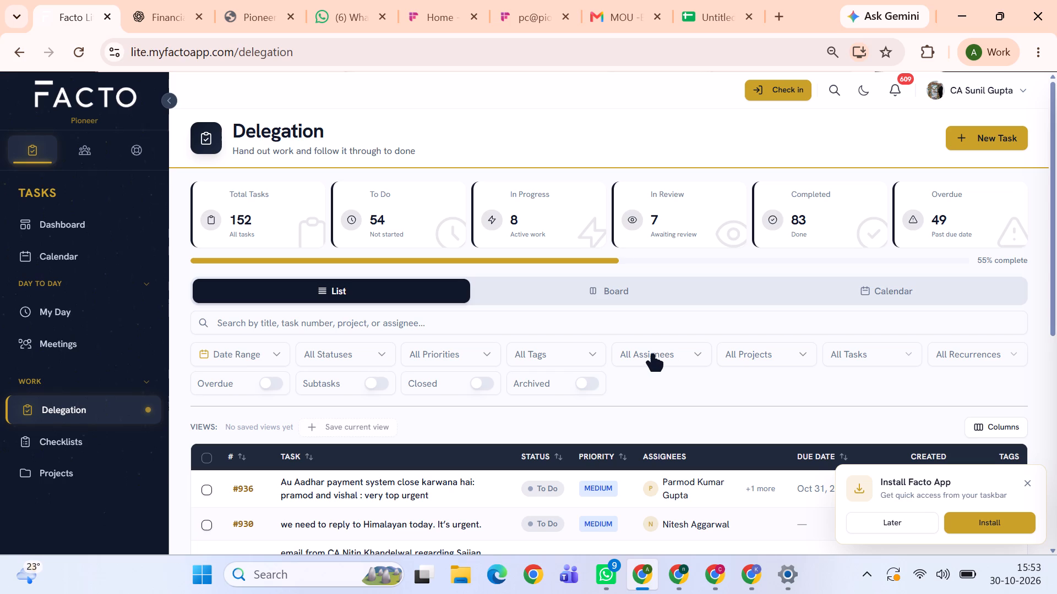
{"action": "left_click", "coordinate": [653, 356]}
{"action": "left_click", "coordinate": [692, 321]}
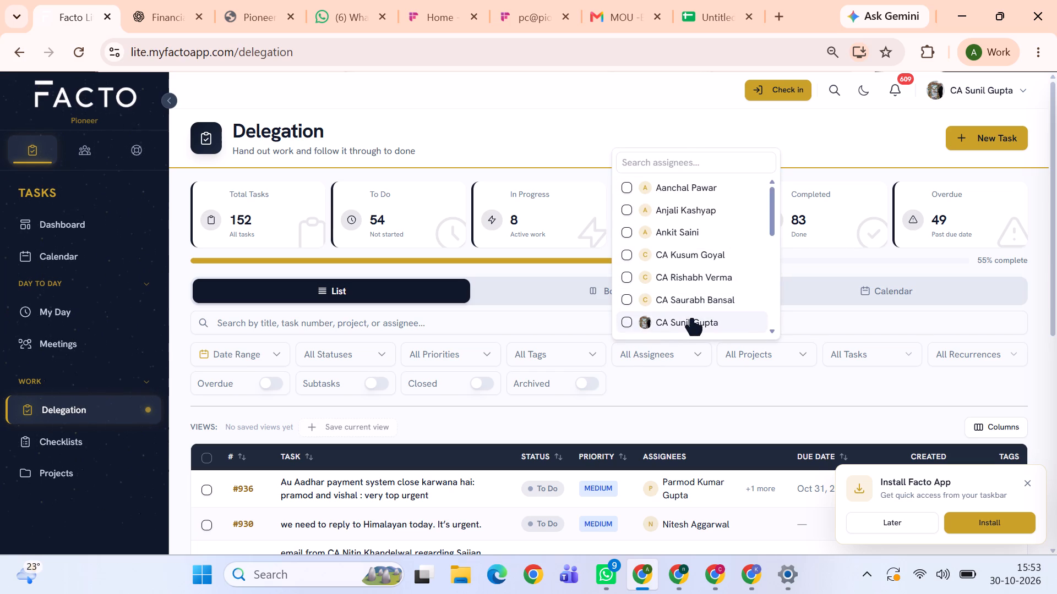
{"action": "key", "text": "Return"}
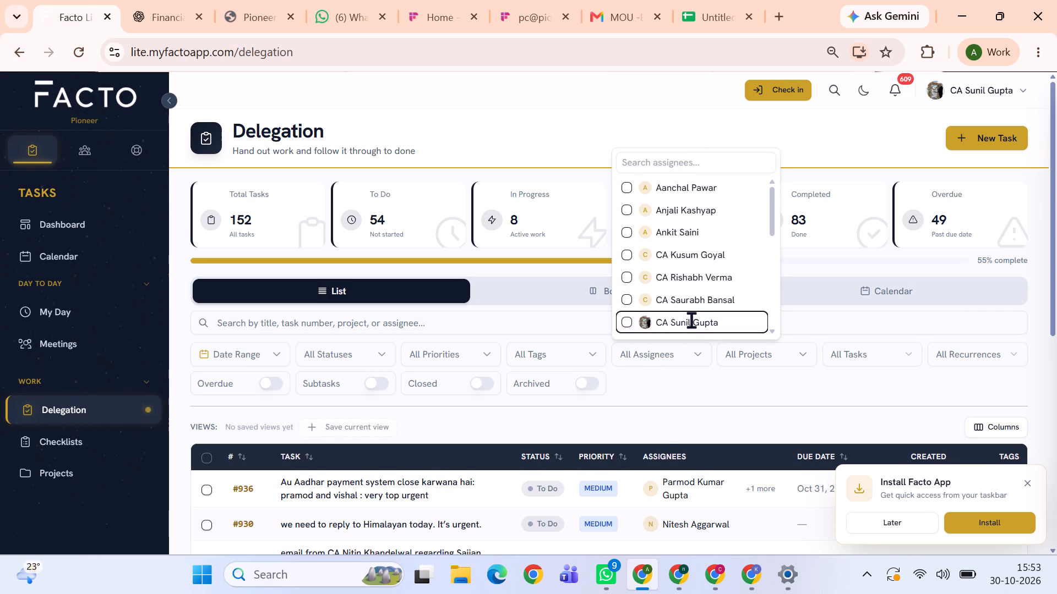
{"action": "left_click", "coordinate": [623, 319]}
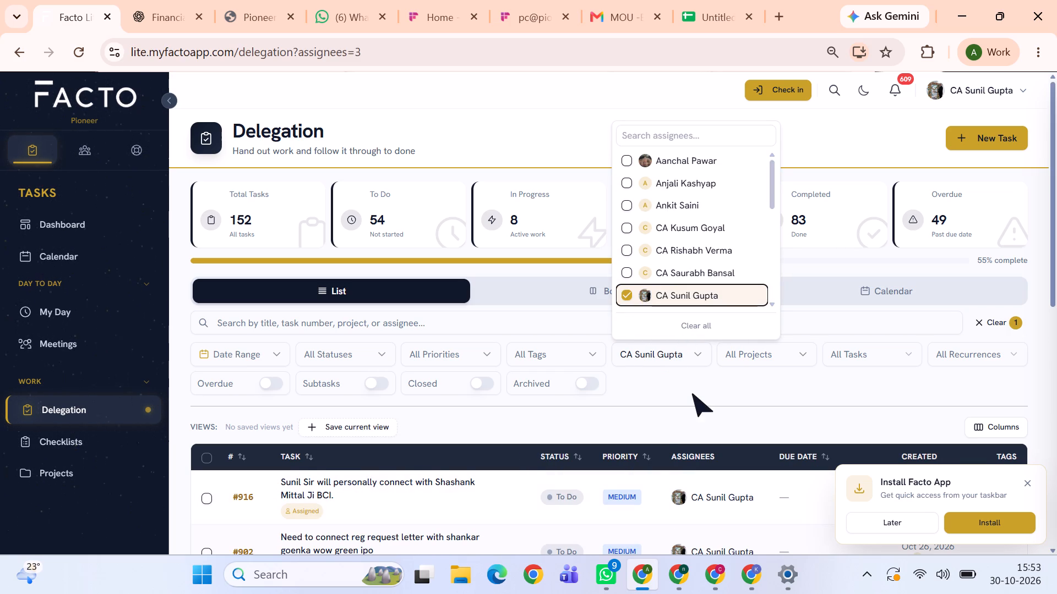
{"action": "left_click", "coordinate": [684, 402]}
{"action": "scroll", "coordinate": [621, 430], "scroll_direction": "down", "scroll_amount": 3}
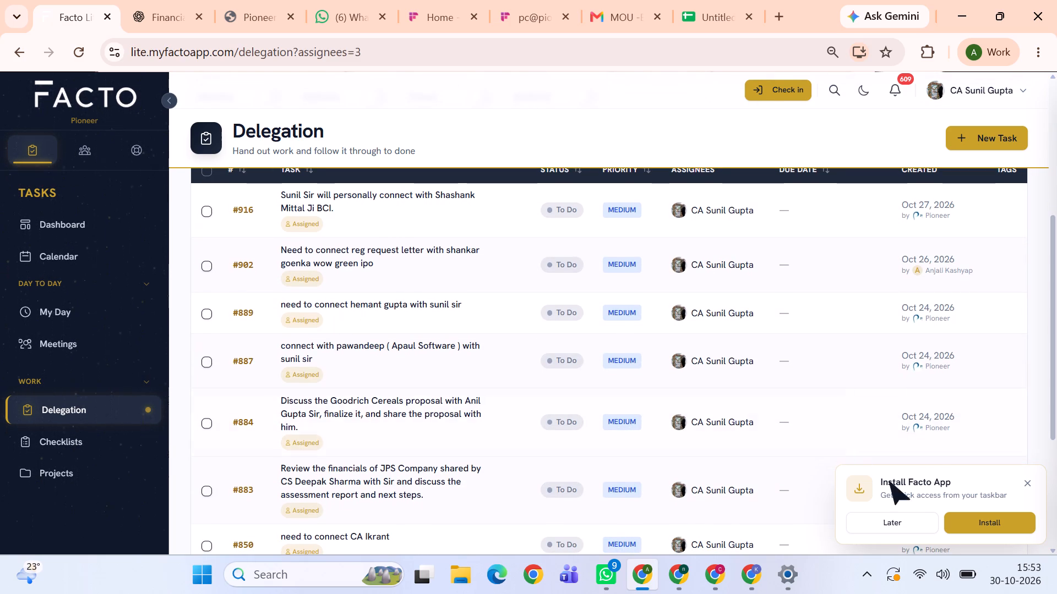
{"action": "left_click", "coordinate": [1026, 483]}
{"action": "scroll", "coordinate": [685, 376], "scroll_direction": "down", "scroll_amount": 4}
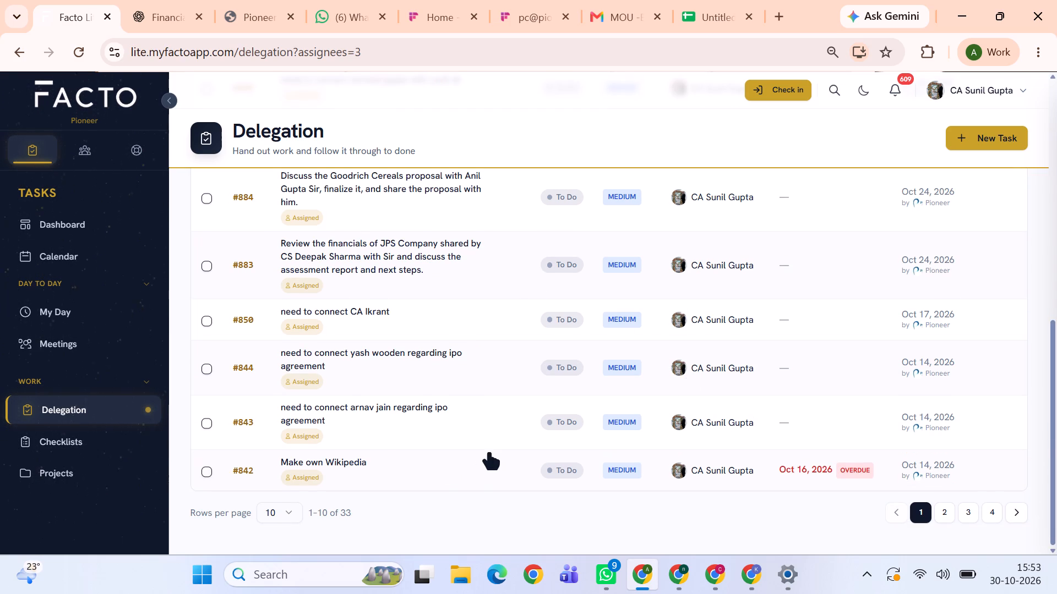
Open task #843 about the IPO agreement, move it to In Progress, and mark it as Completed.
{"action": "left_click", "coordinate": [411, 414]}
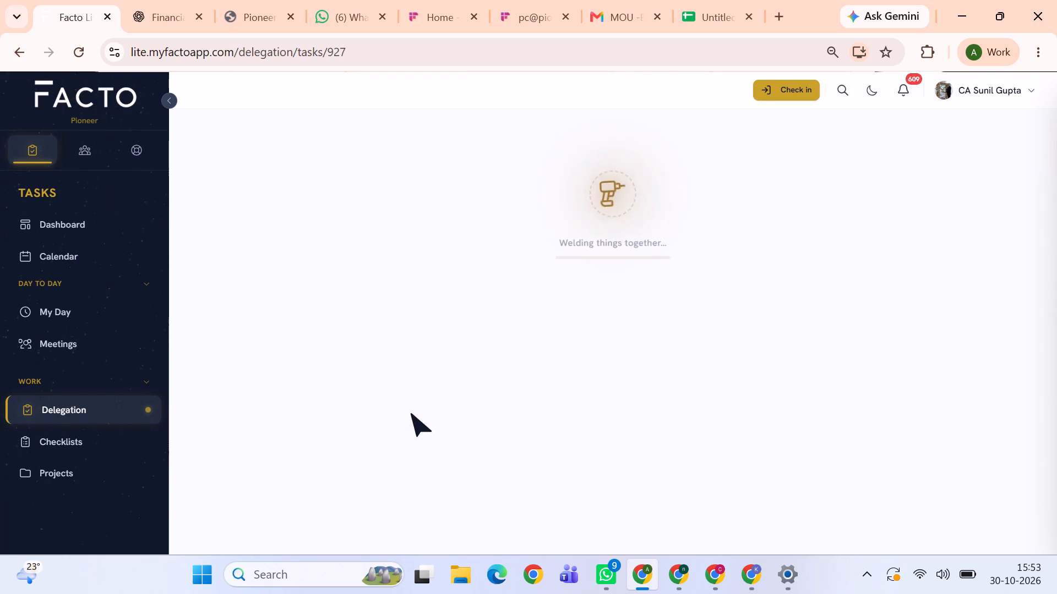
{"action": "scroll", "coordinate": [536, 391], "scroll_direction": "down", "scroll_amount": 1}
{"action": "scroll", "coordinate": [536, 391], "scroll_direction": "up", "scroll_amount": 1}
{"action": "left_click", "coordinate": [312, 300]}
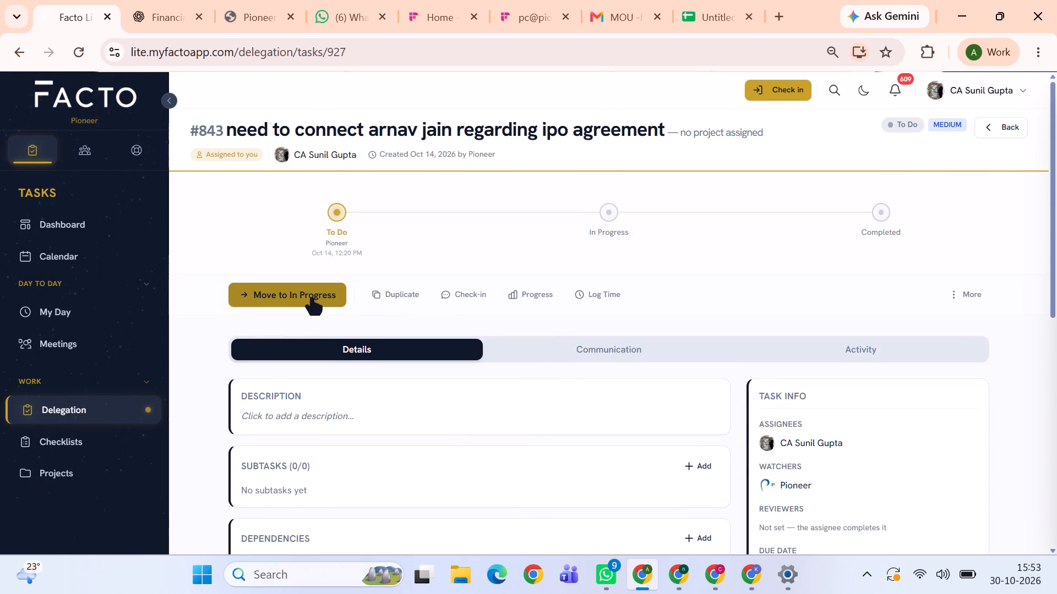
{"action": "left_click", "coordinate": [645, 347]}
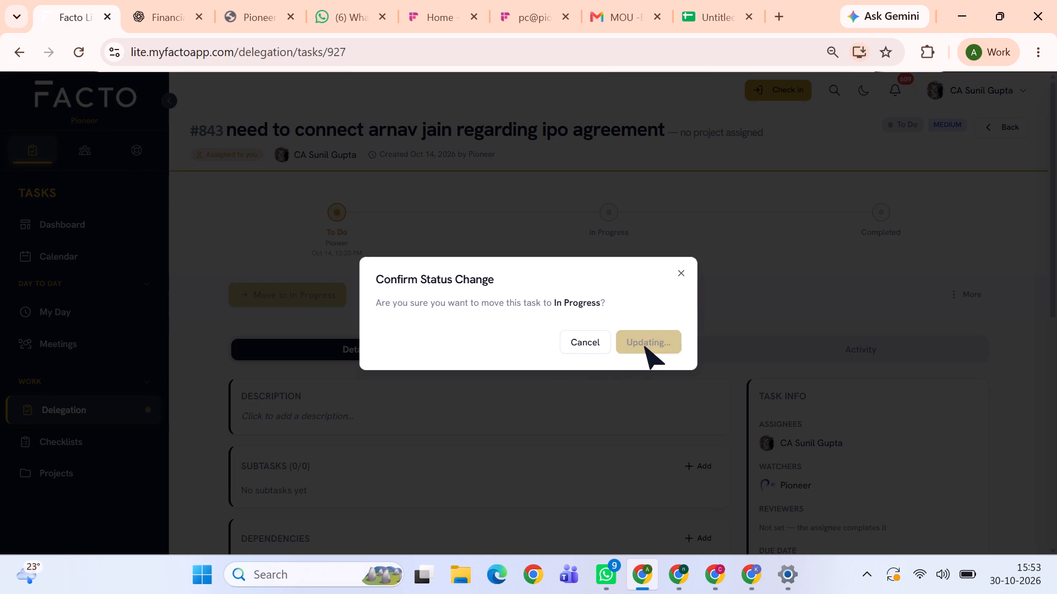
{"action": "left_click", "coordinate": [281, 294]}
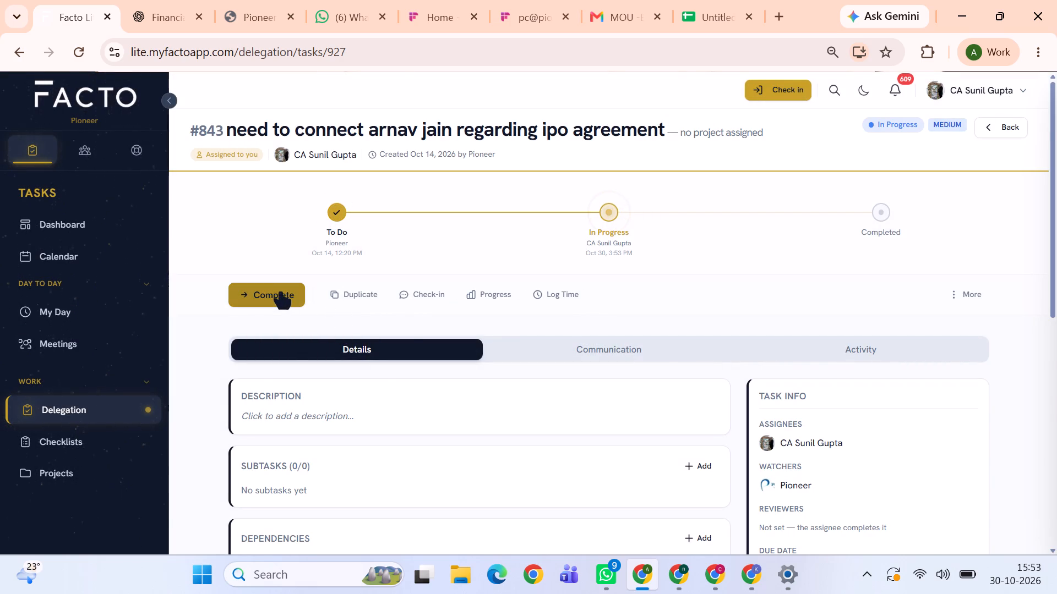
{"action": "left_click", "coordinate": [645, 351]}
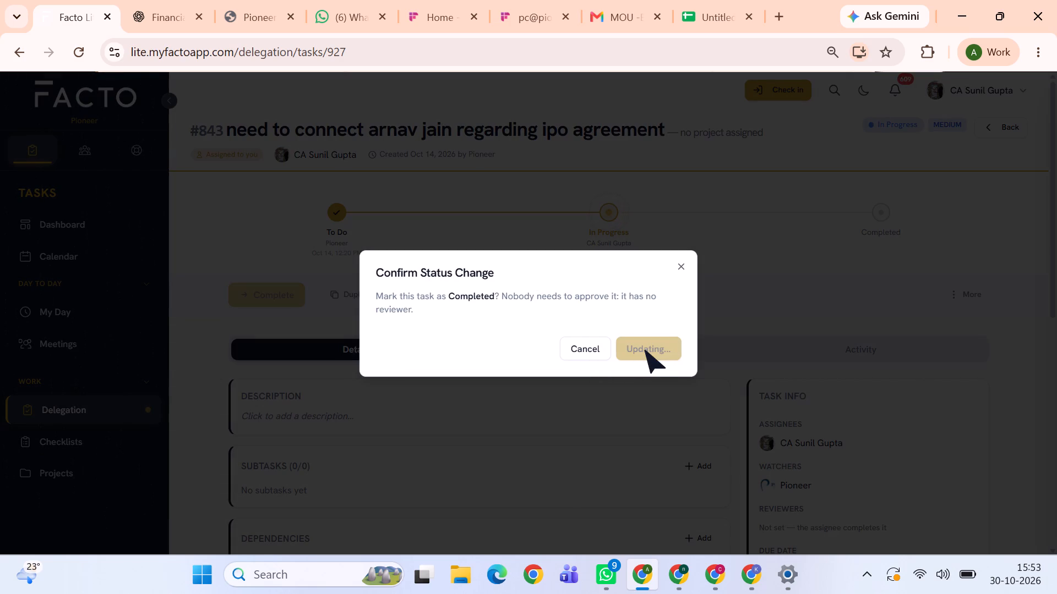
{"action": "left_click", "coordinate": [270, 296]}
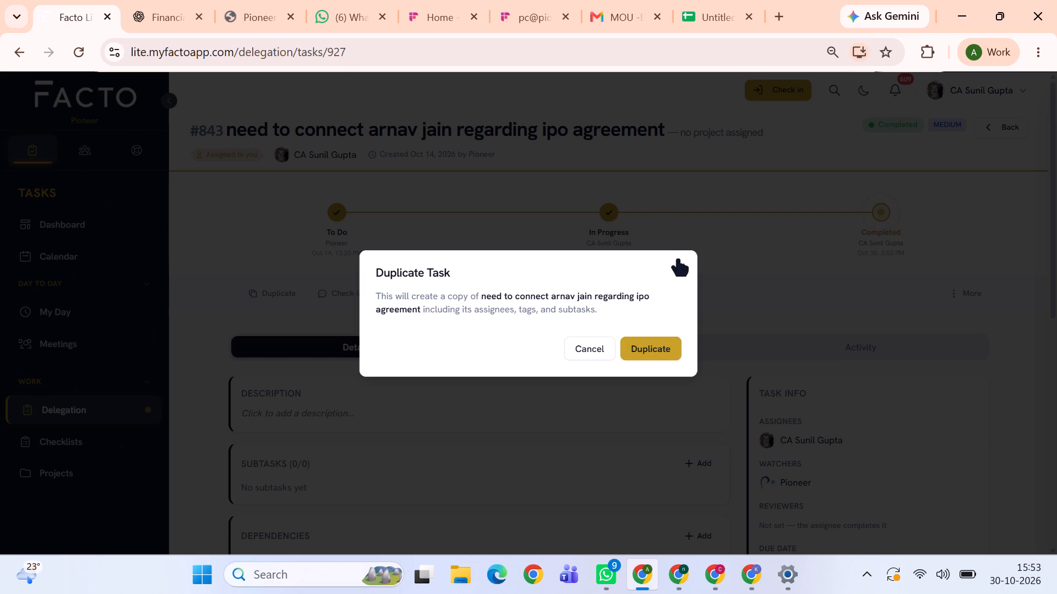
{"action": "left_click", "coordinate": [678, 261]}
{"action": "scroll", "coordinate": [558, 255], "scroll_direction": "down", "scroll_amount": 2}
{"action": "scroll", "coordinate": [558, 255], "scroll_direction": "up", "scroll_amount": 2}
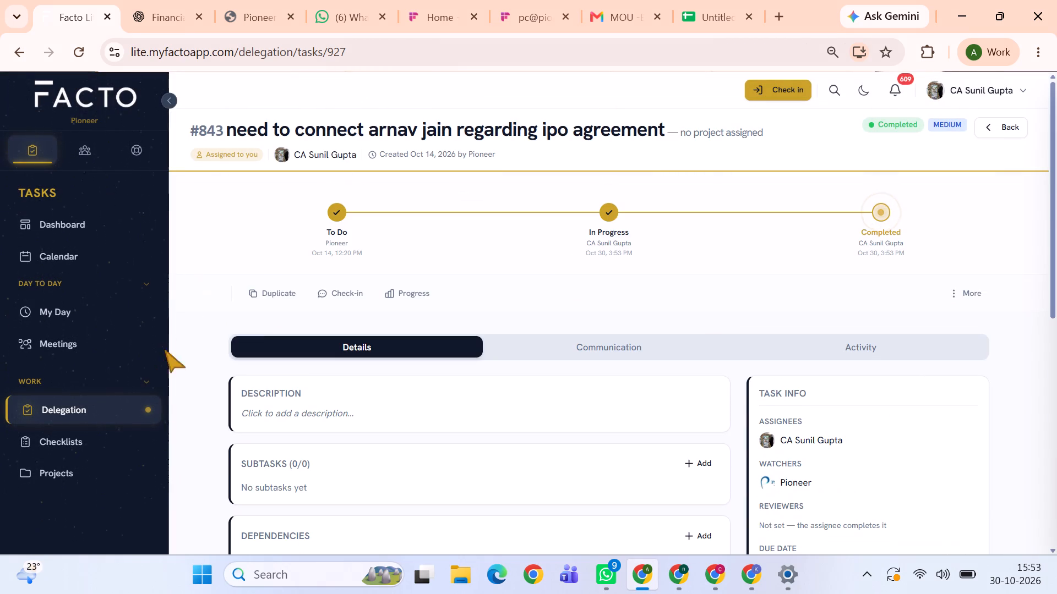
Return to the unfiltered Delegation list and open task #905 about arranging a call.
{"action": "left_click", "coordinate": [105, 414]}
{"action": "scroll", "coordinate": [403, 368], "scroll_direction": "down", "scroll_amount": 3}
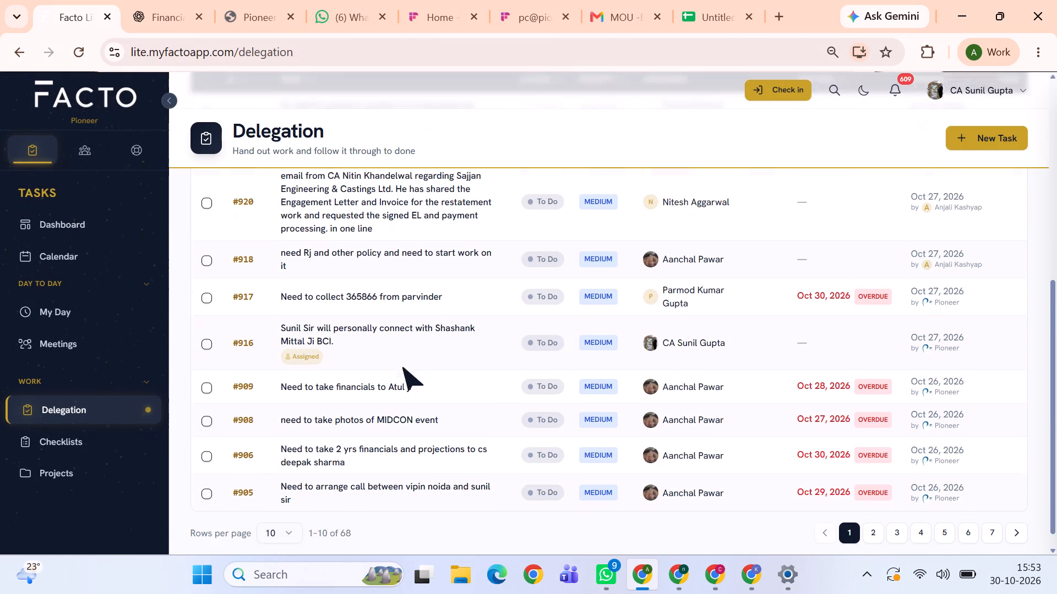
{"action": "scroll", "coordinate": [403, 368], "scroll_direction": "down", "scroll_amount": 1}
{"action": "left_click", "coordinate": [428, 479]}
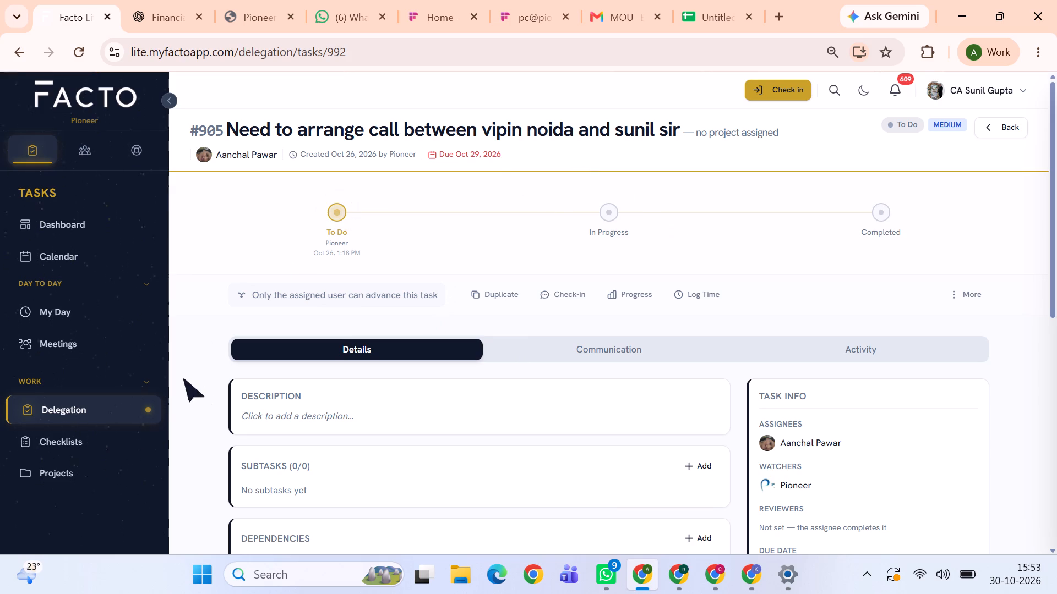
Return to the Delegation list and filter it by assignee to the signed-in user's tasks.
{"action": "left_click", "coordinate": [107, 415]}
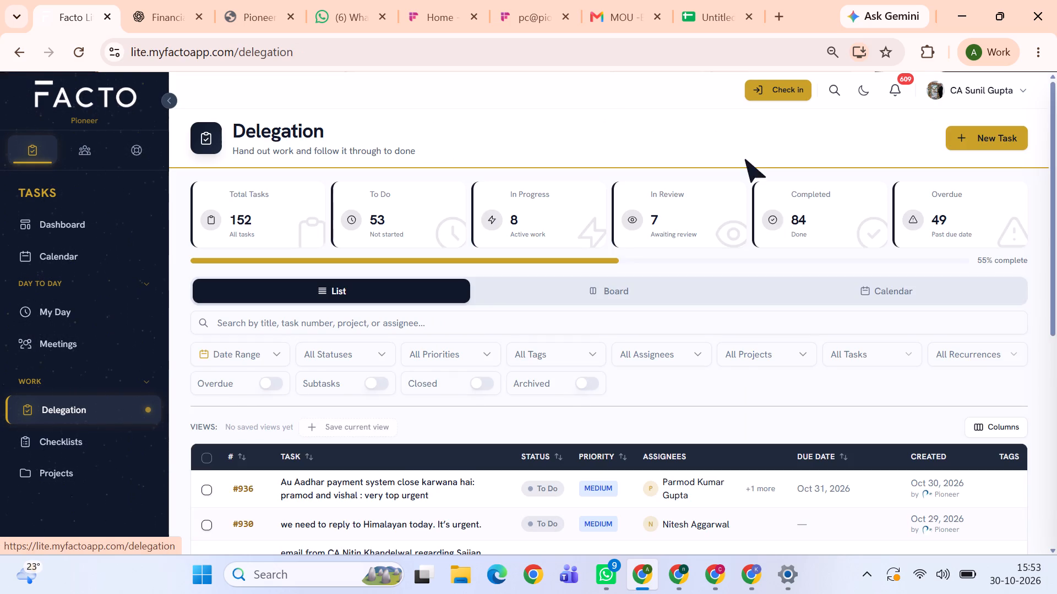
{"action": "scroll", "coordinate": [562, 394], "scroll_direction": "down", "scroll_amount": 3}
{"action": "scroll", "coordinate": [671, 362], "scroll_direction": "up", "scroll_amount": 3}
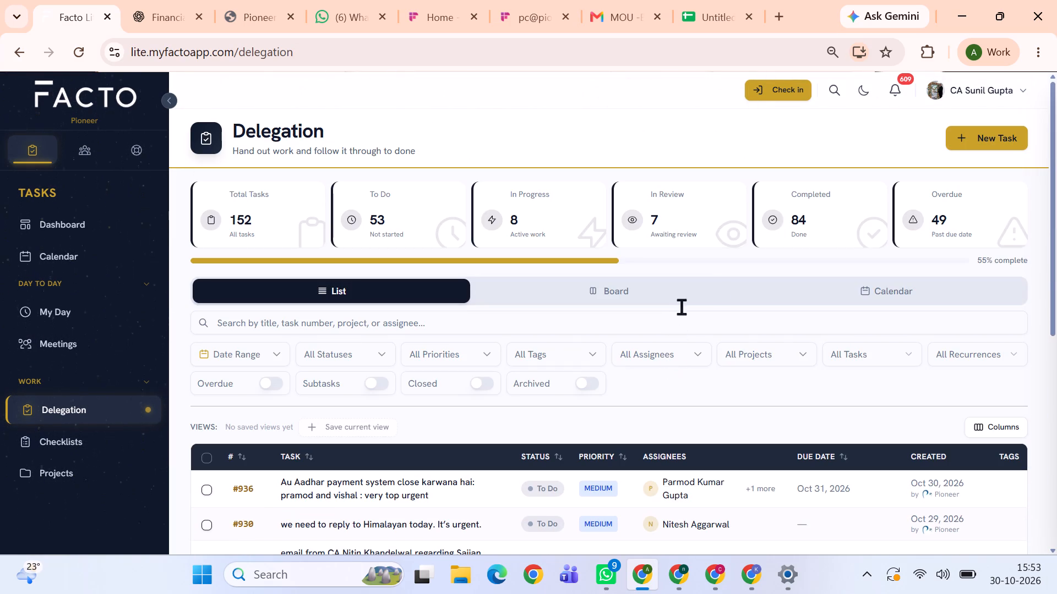
{"action": "left_click", "coordinate": [661, 355]}
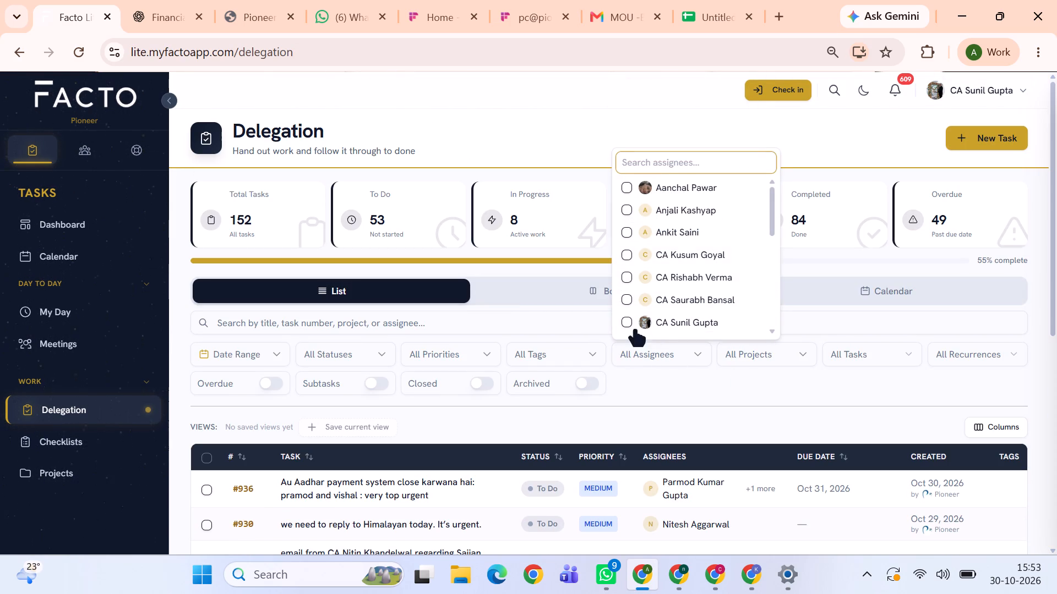
{"action": "left_click", "coordinate": [630, 327]}
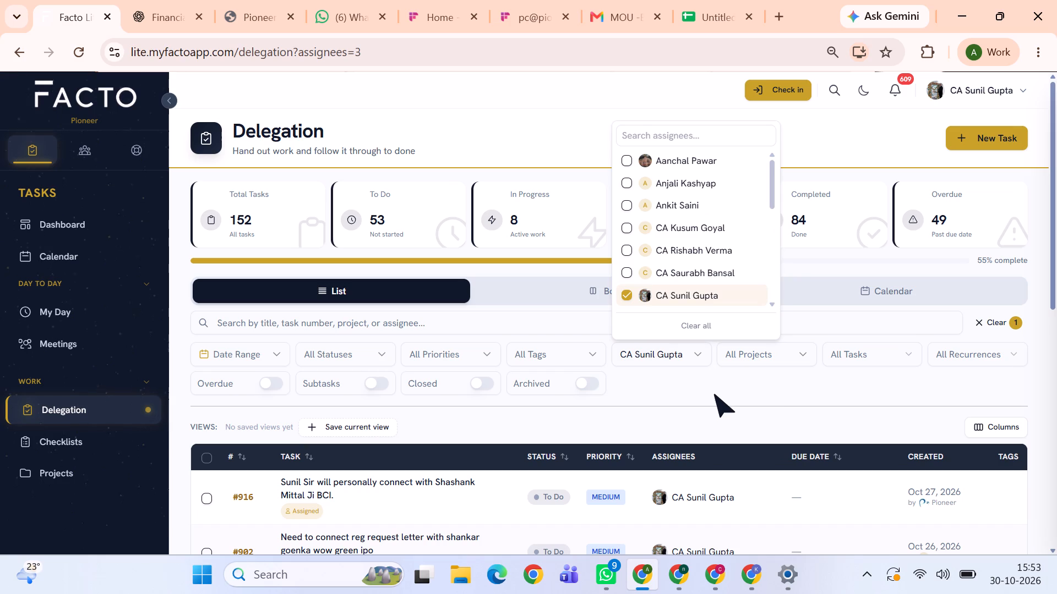
{"action": "left_click", "coordinate": [715, 395]}
{"action": "scroll", "coordinate": [715, 395], "scroll_direction": "down", "scroll_amount": 3}
{"action": "scroll", "coordinate": [460, 425], "scroll_direction": "down", "scroll_amount": 2}
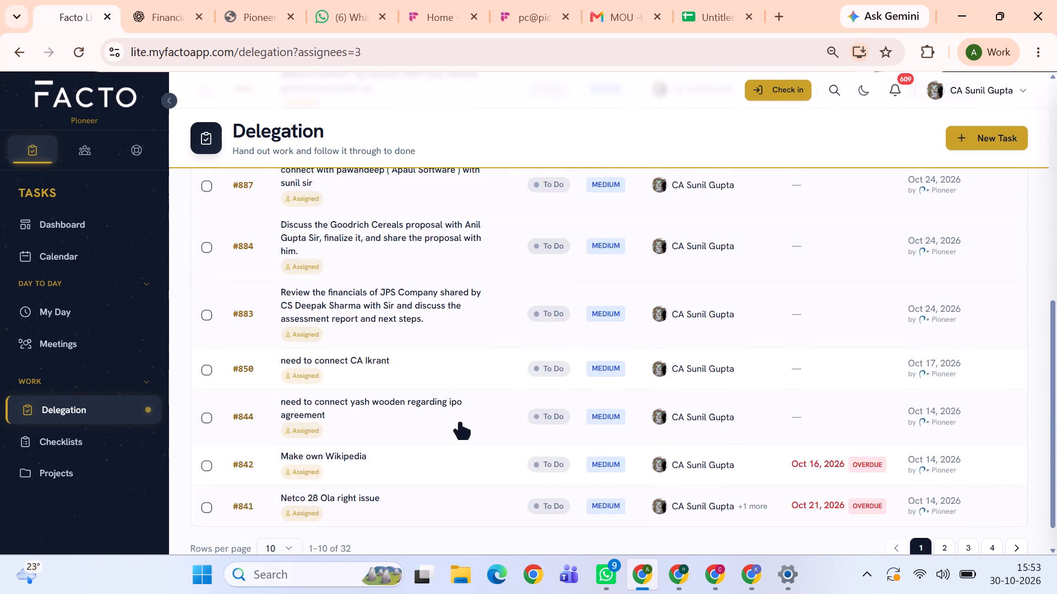
{"action": "scroll", "coordinate": [388, 482], "scroll_direction": "down", "scroll_amount": 1}
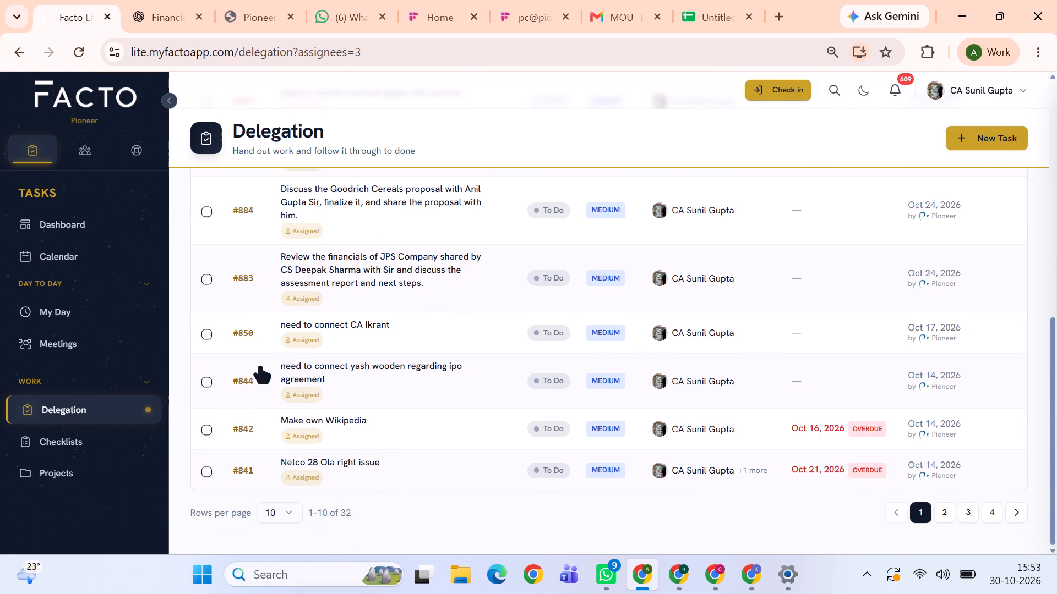
Open task #844 about the Yash Wooden IPO agreement, move it to In Progress, and mark it as Completed.
{"action": "left_click", "coordinate": [431, 383]}
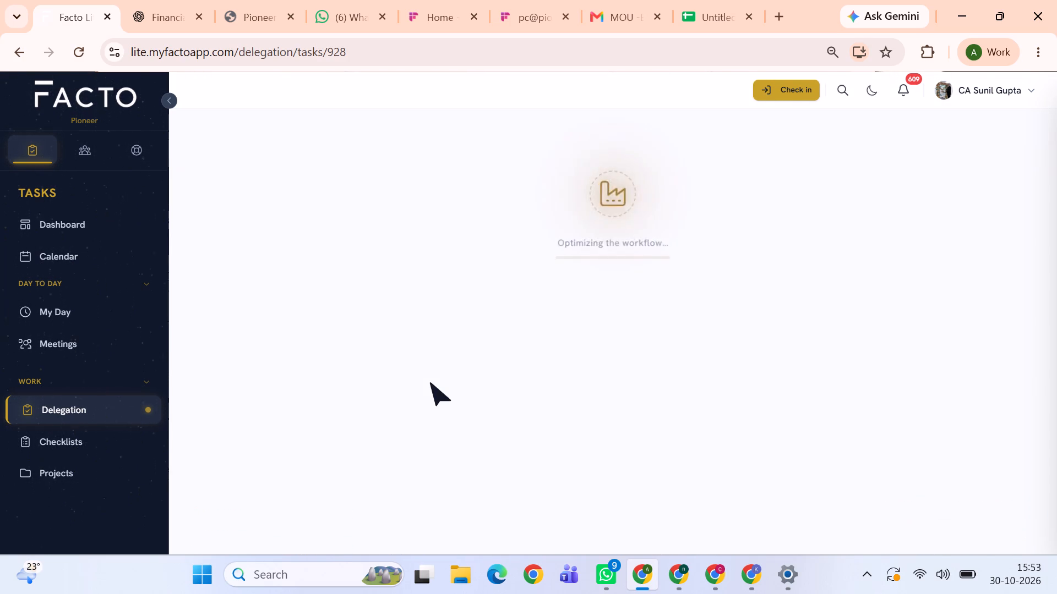
{"action": "left_click", "coordinate": [305, 297]}
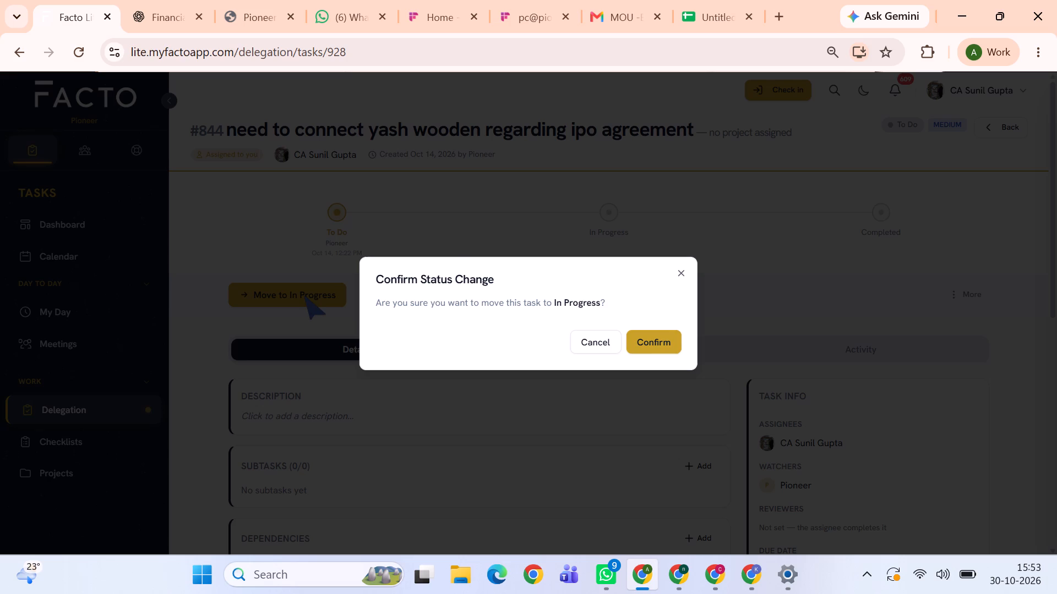
{"action": "left_click", "coordinate": [661, 343]}
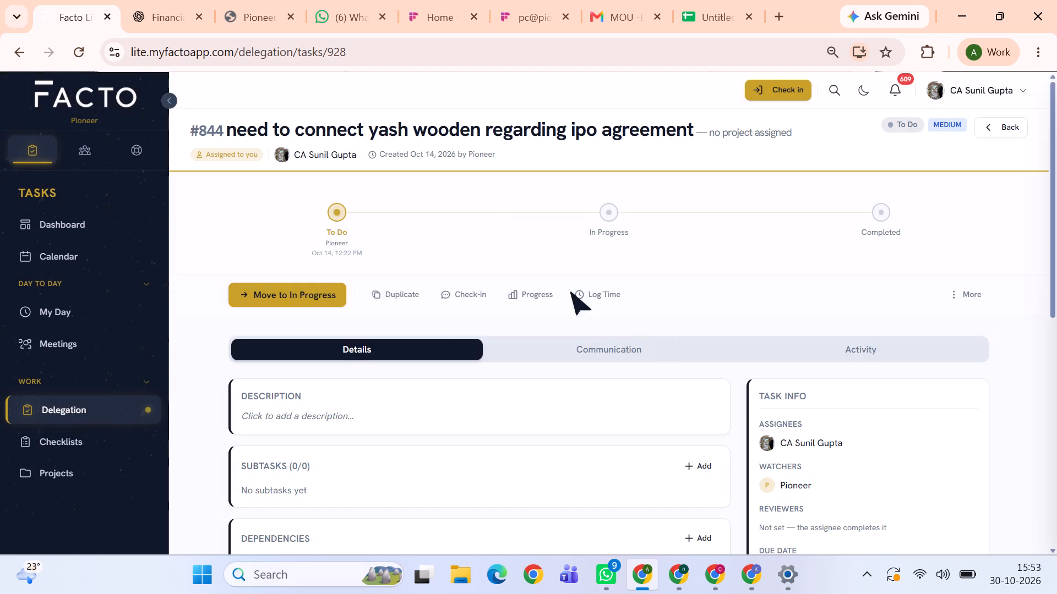
{"action": "left_click", "coordinate": [264, 295]}
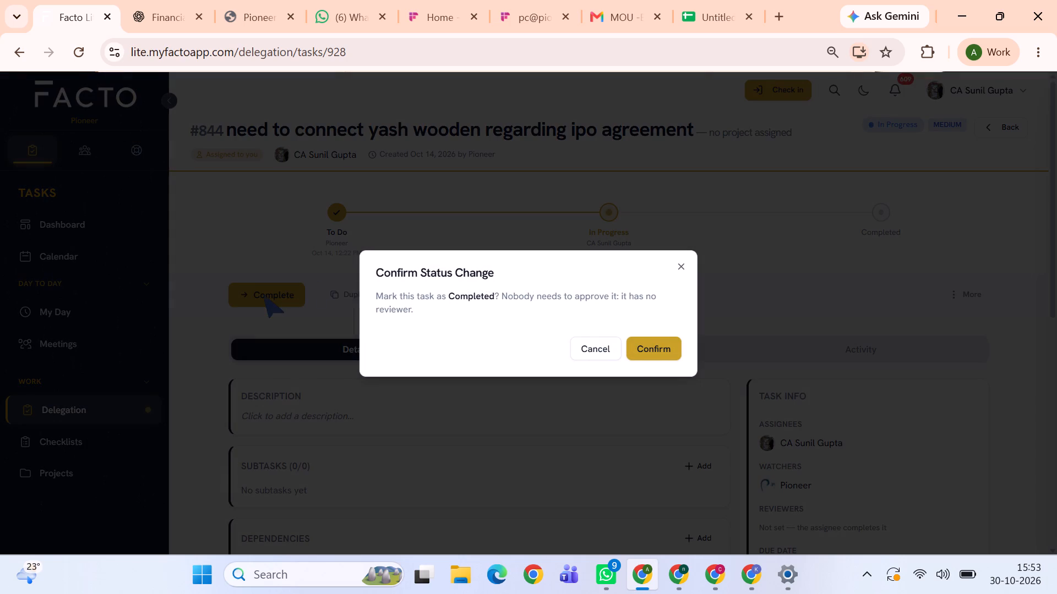
{"action": "left_click", "coordinate": [655, 349]}
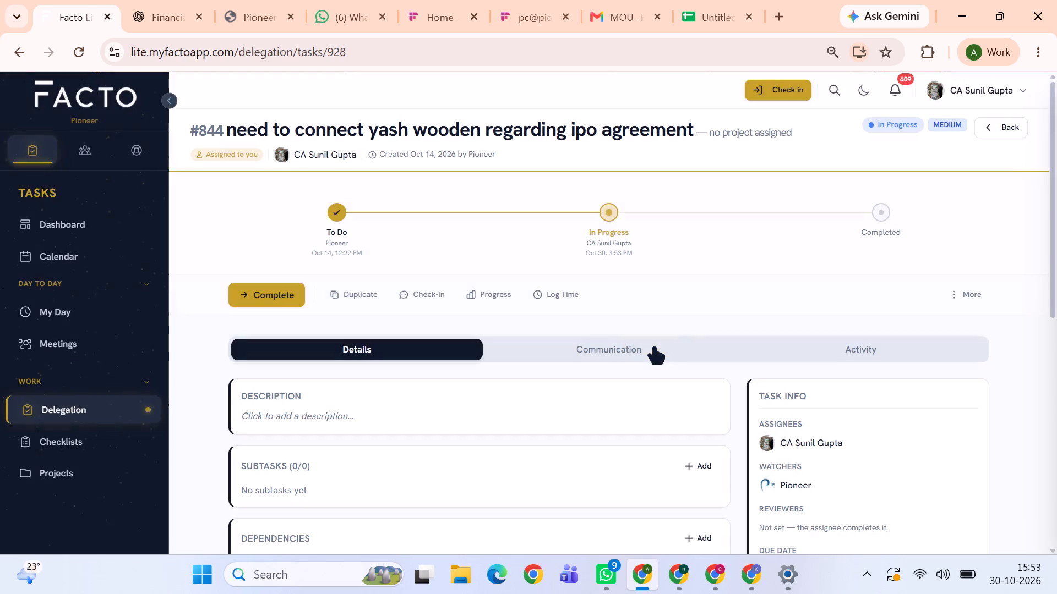
{"action": "scroll", "coordinate": [541, 309], "scroll_direction": "down", "scroll_amount": 2}
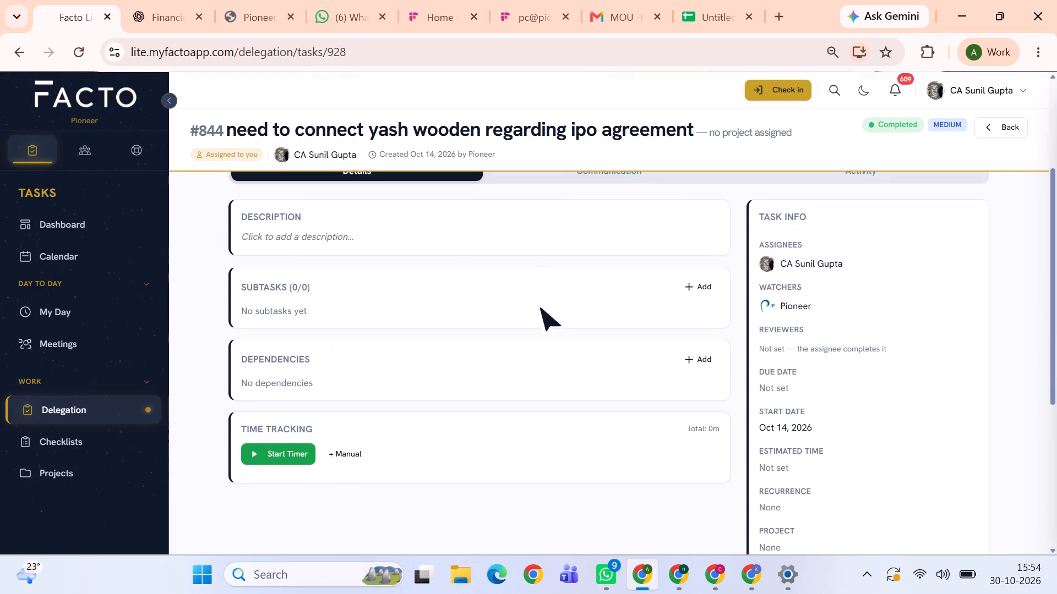
Go back to the Delegation list and filter it again to tasks assigned to the signed-in user.
{"action": "left_click", "coordinate": [83, 409]}
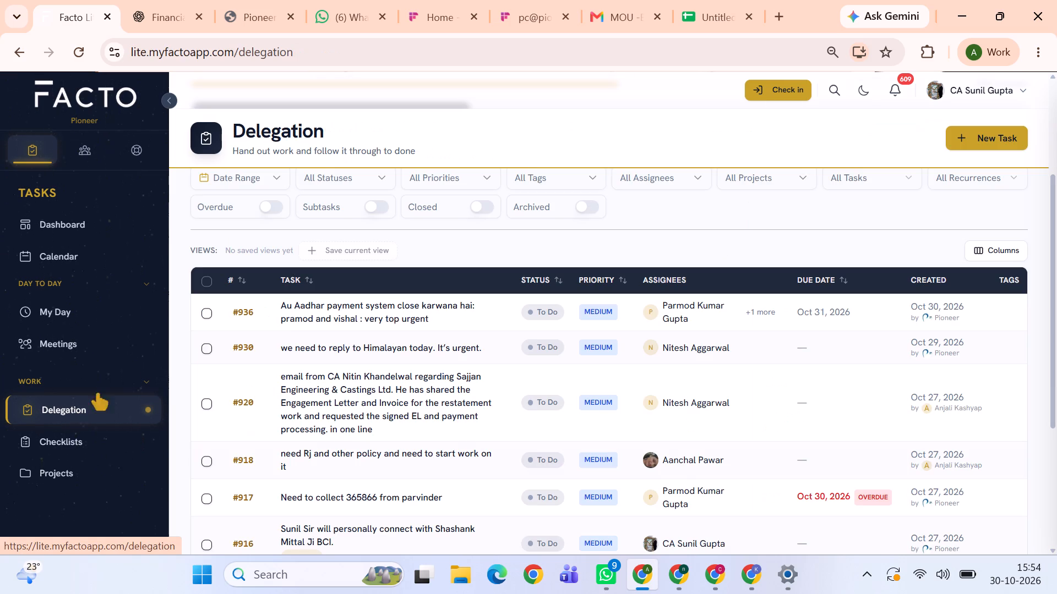
{"action": "scroll", "coordinate": [445, 411], "scroll_direction": "down", "scroll_amount": 4}
{"action": "scroll", "coordinate": [593, 335], "scroll_direction": "up", "scroll_amount": 4}
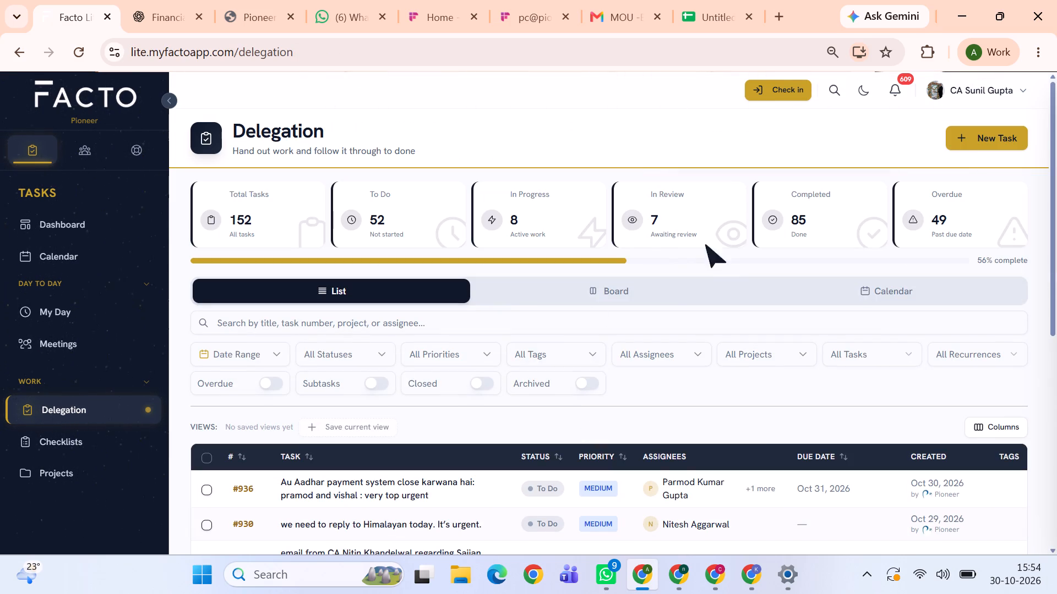
{"action": "left_click", "coordinate": [652, 362]}
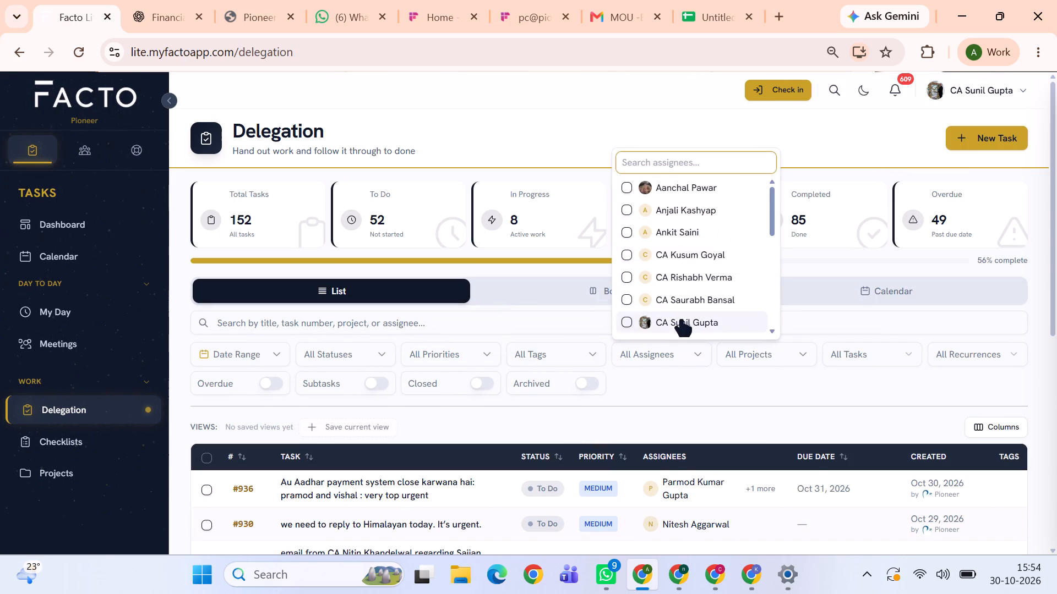
{"action": "left_click", "coordinate": [682, 322]}
{"action": "left_click", "coordinate": [629, 433]}
{"action": "scroll", "coordinate": [629, 433], "scroll_direction": "down", "scroll_amount": 2}
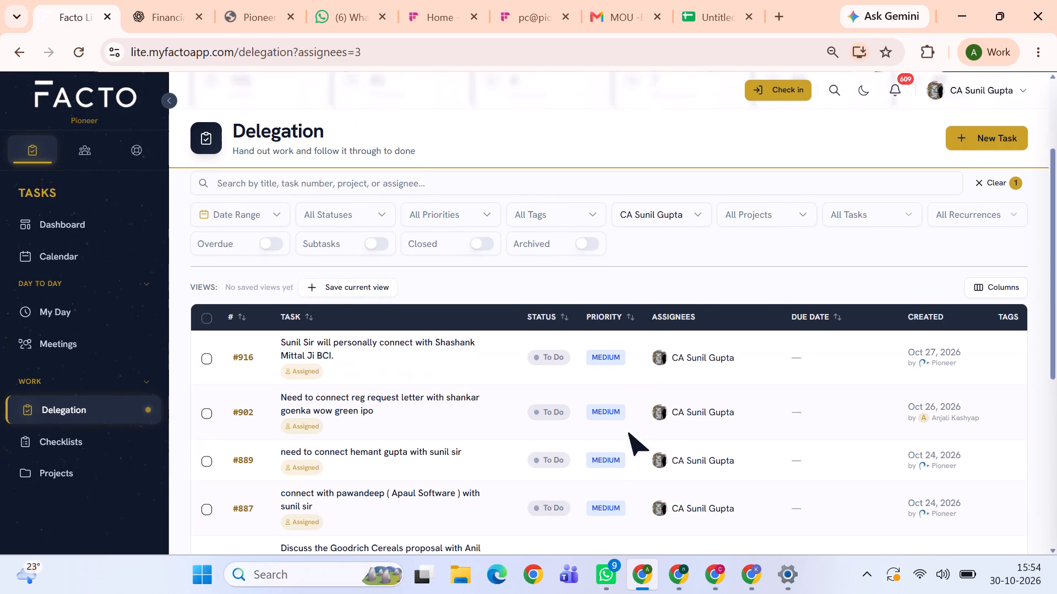
{"action": "scroll", "coordinate": [462, 394], "scroll_direction": "down", "scroll_amount": 1}
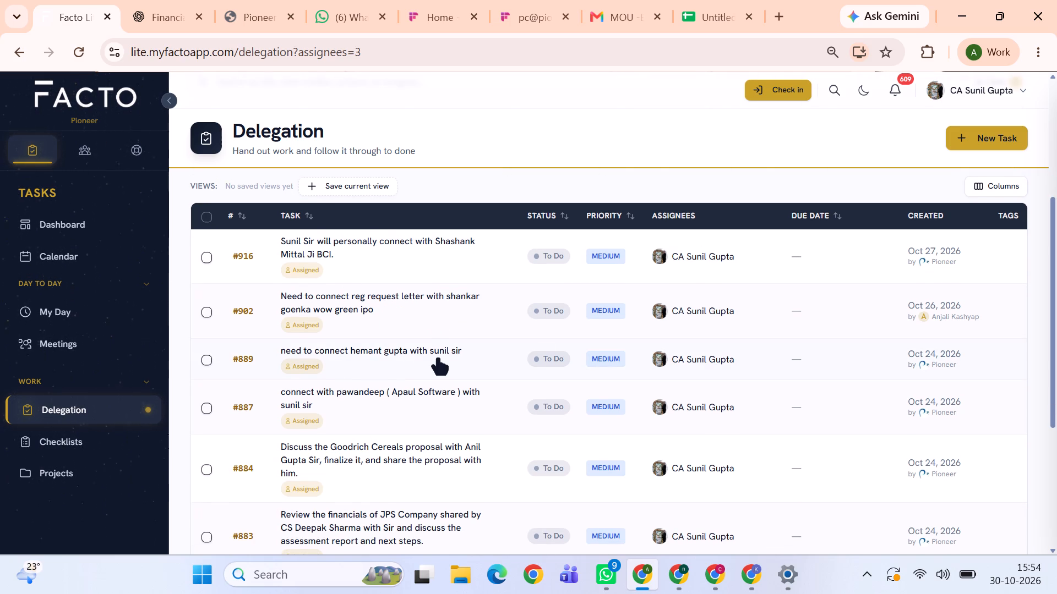
Open task #887 about connecting with Apaul Software, move it to In Progress, and mark it as Completed.
{"action": "left_click", "coordinate": [390, 401]}
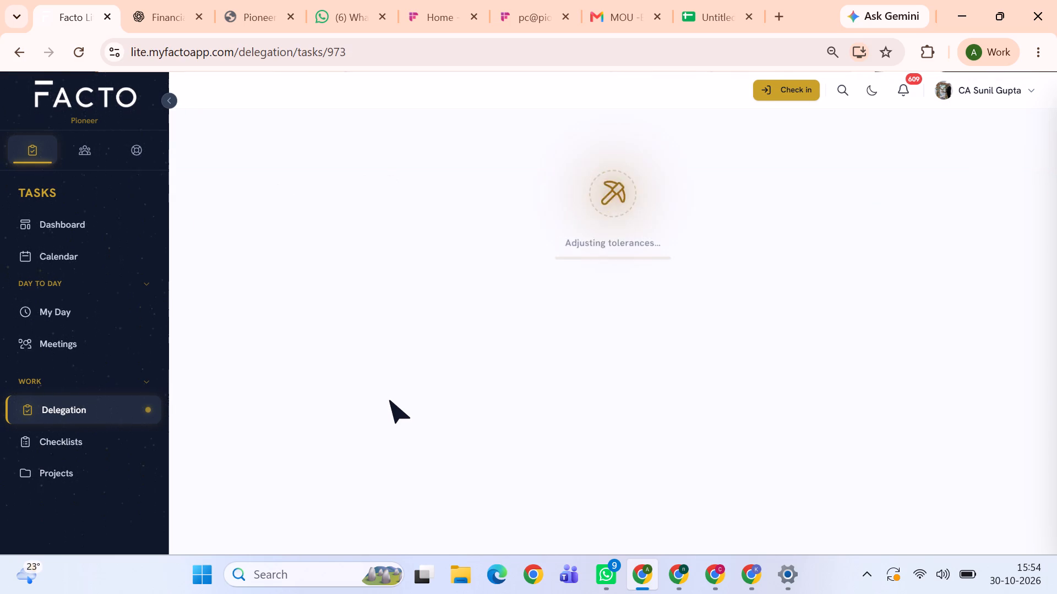
{"action": "left_click", "coordinate": [299, 299]}
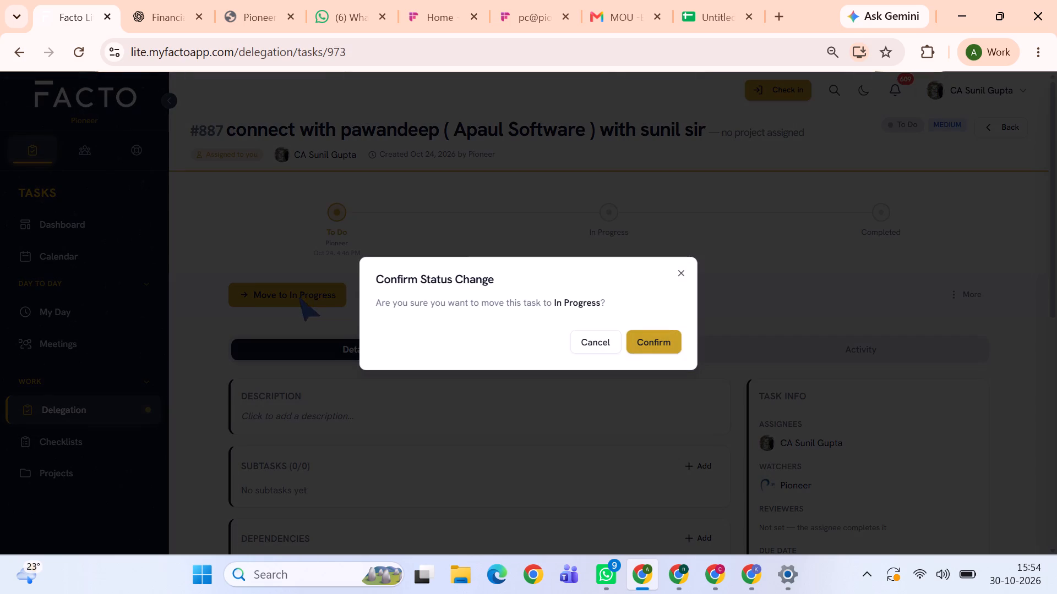
{"action": "left_click", "coordinate": [652, 342]}
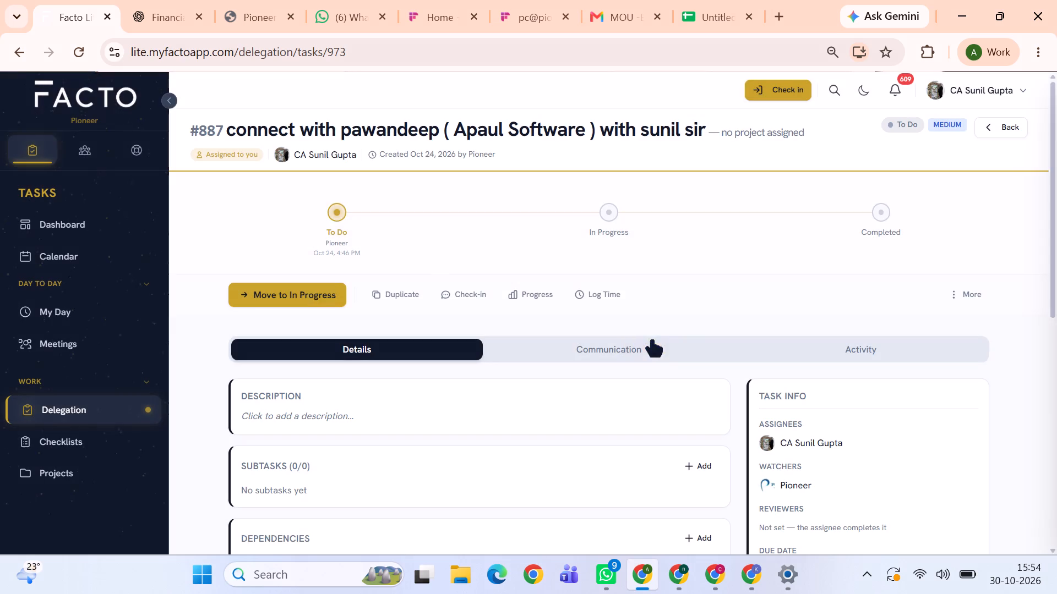
{"action": "left_click", "coordinate": [274, 291]}
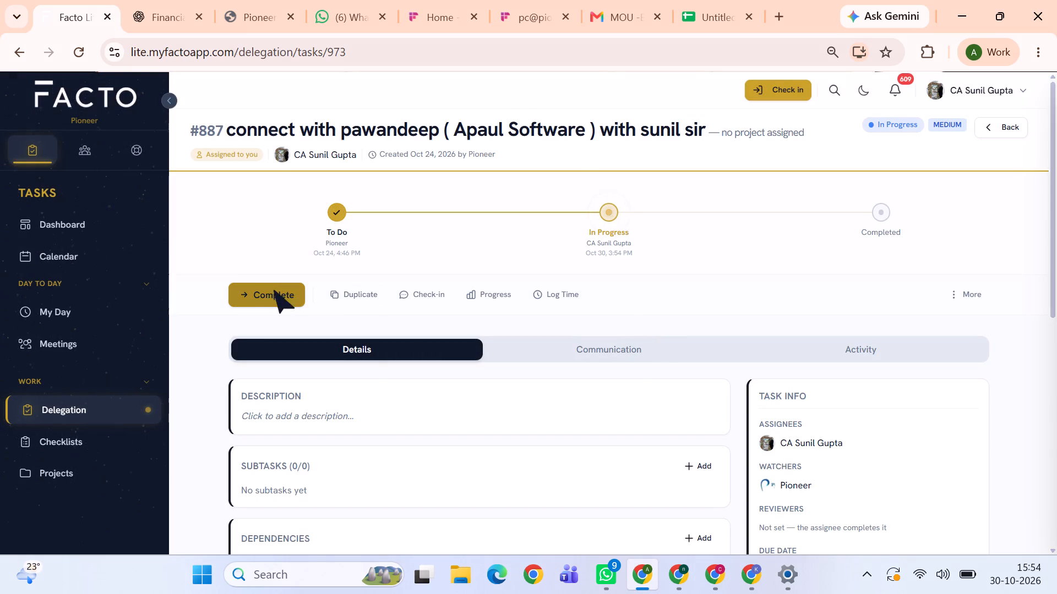
{"action": "left_click", "coordinate": [648, 341]}
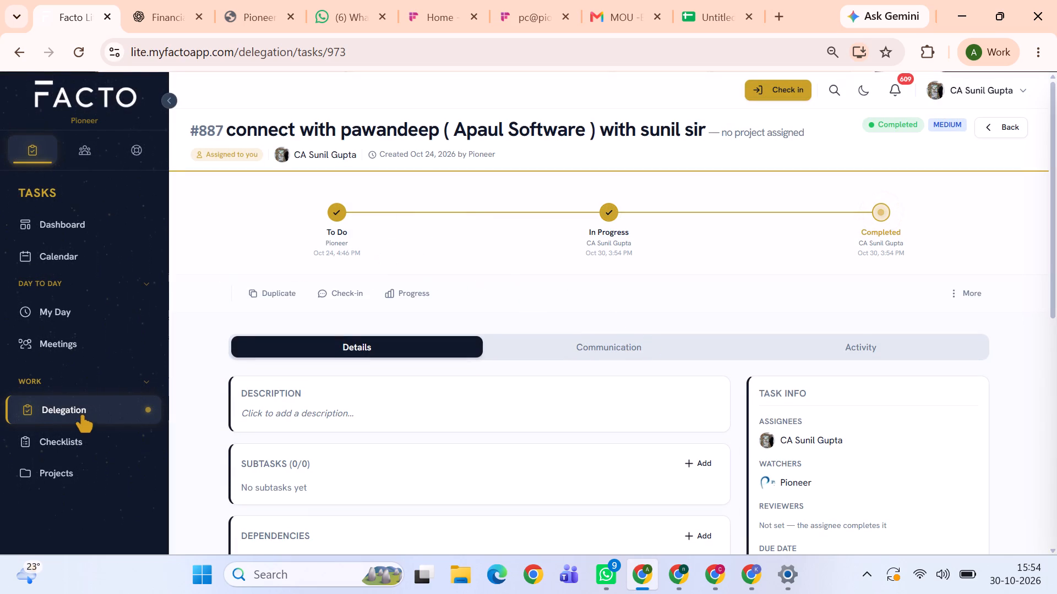
Return to the Delegation list and filter it by assignee to the signed-in user's tasks.
{"action": "left_click", "coordinate": [102, 412]}
{"action": "scroll", "coordinate": [395, 393], "scroll_direction": "down", "scroll_amount": 1}
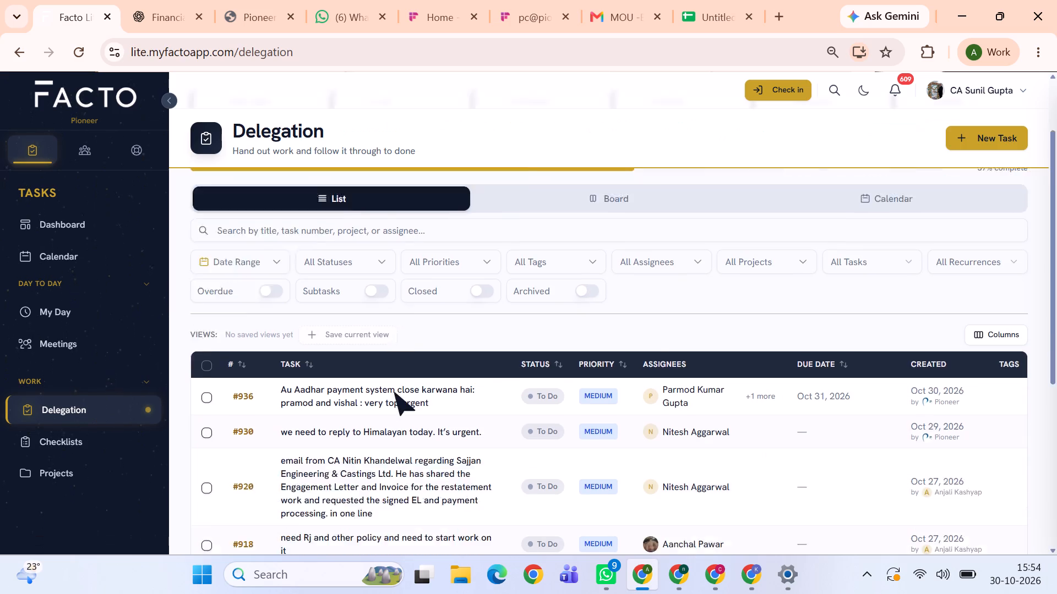
{"action": "scroll", "coordinate": [395, 393], "scroll_direction": "down", "scroll_amount": 2}
{"action": "scroll", "coordinate": [535, 353], "scroll_direction": "up", "scroll_amount": 2}
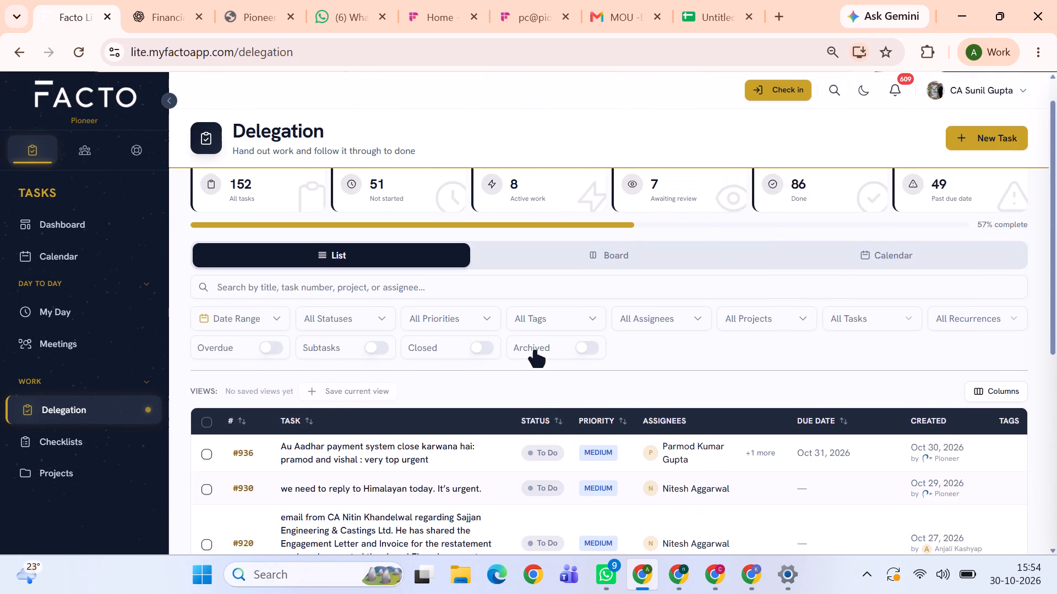
{"action": "left_click", "coordinate": [638, 318]}
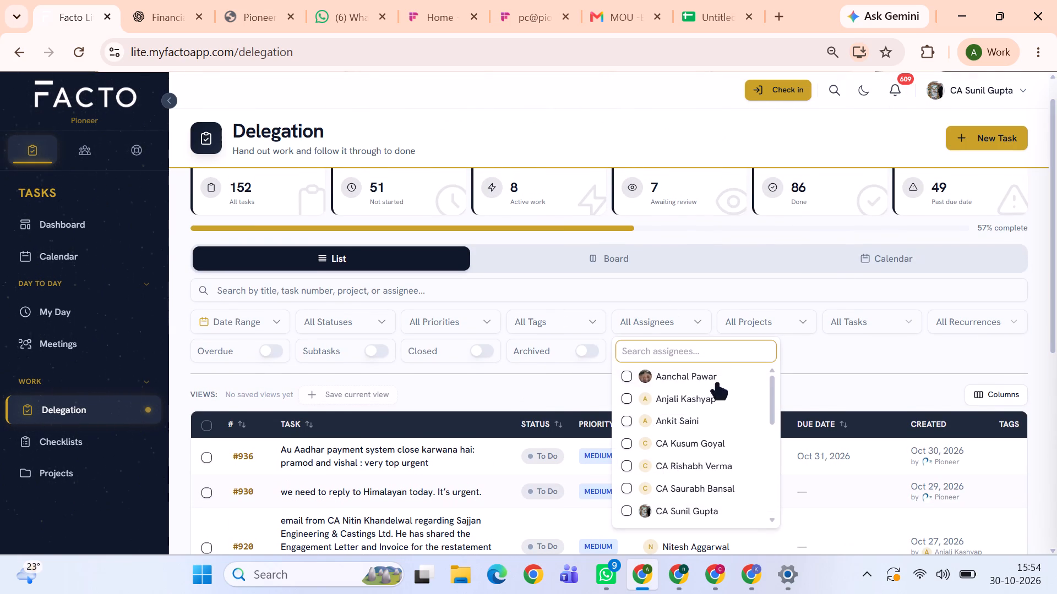
{"action": "left_click", "coordinate": [660, 507]}
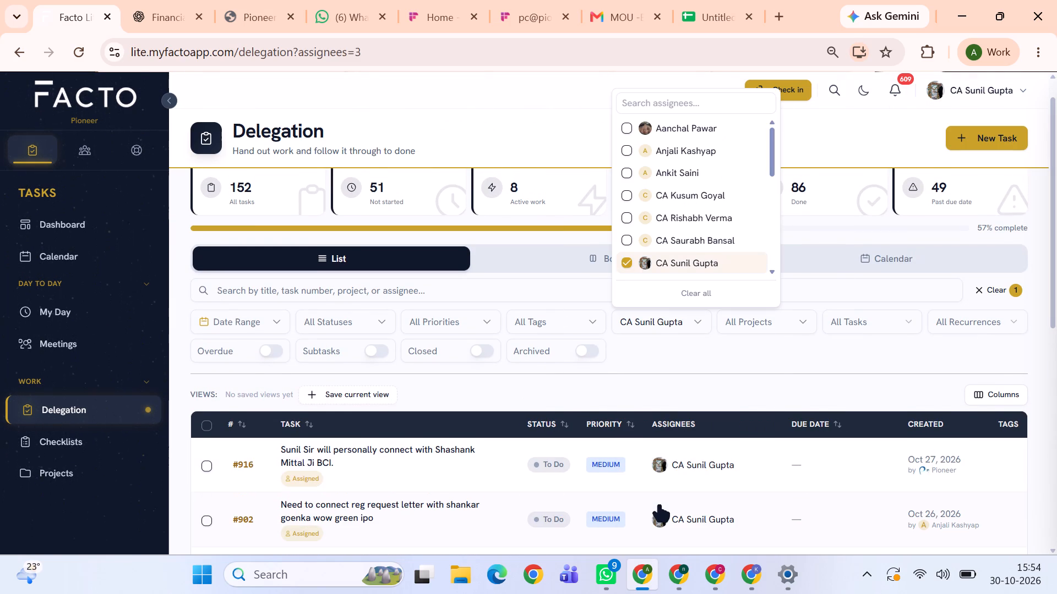
{"action": "left_click", "coordinate": [676, 374]}
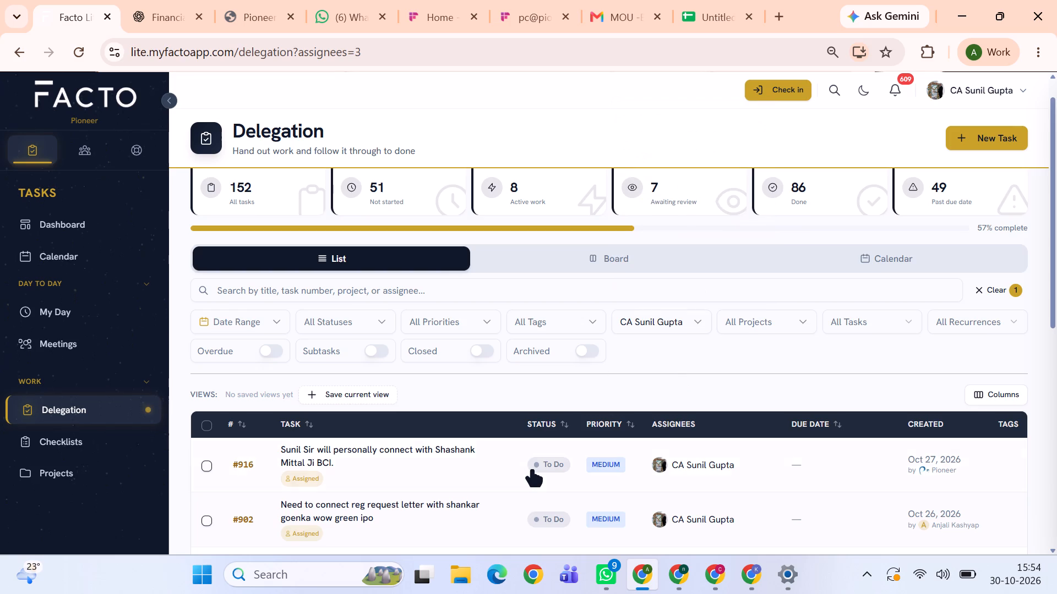
Open task #884 about the Goodrich Cereals proposal, move it to In Progress, and mark it as Completed.
{"action": "scroll", "coordinate": [532, 472], "scroll_direction": "down", "scroll_amount": 1}
{"action": "scroll", "coordinate": [477, 432], "scroll_direction": "down", "scroll_amount": 1}
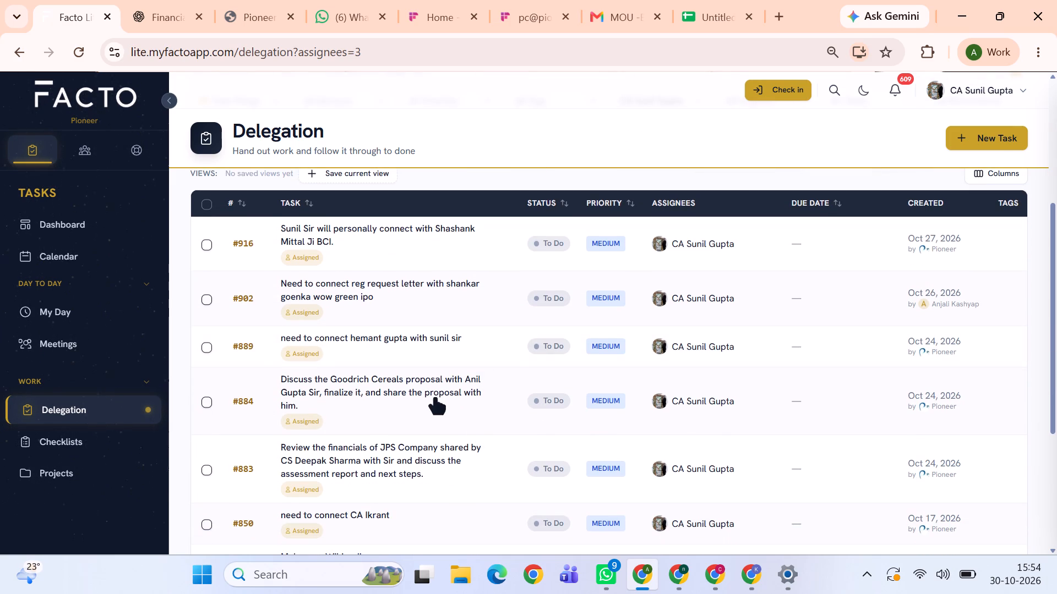
{"action": "left_click", "coordinate": [431, 400]}
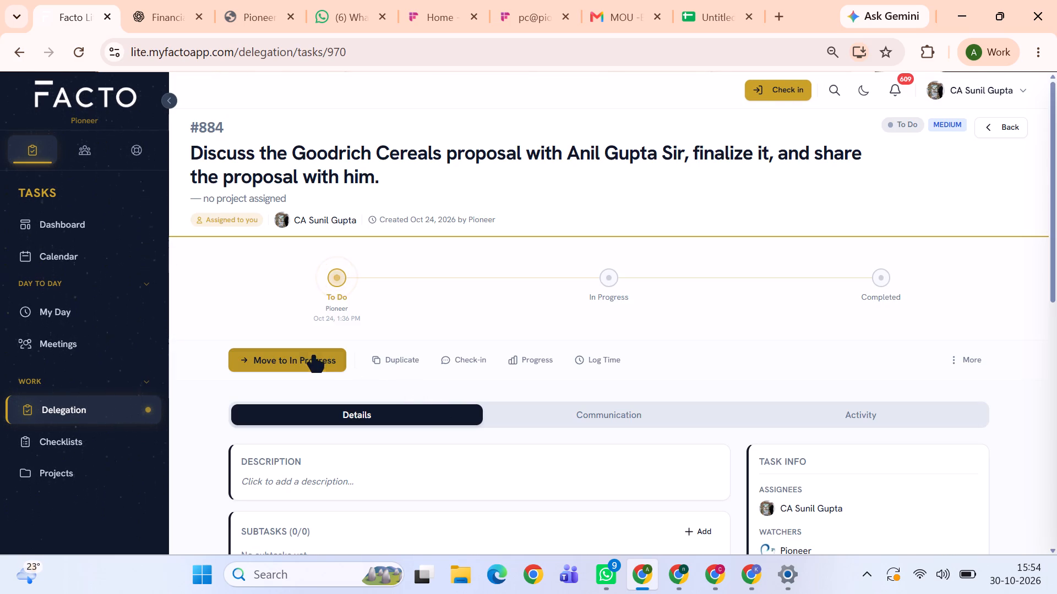
{"action": "left_click", "coordinate": [314, 358]}
{"action": "left_click", "coordinate": [635, 344]}
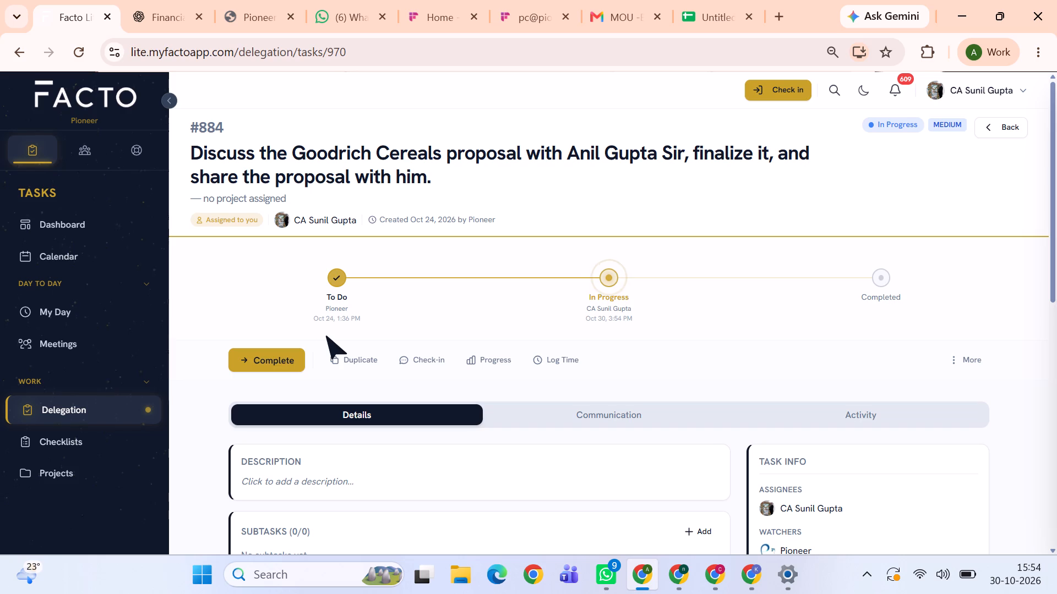
{"action": "left_click", "coordinate": [279, 354]}
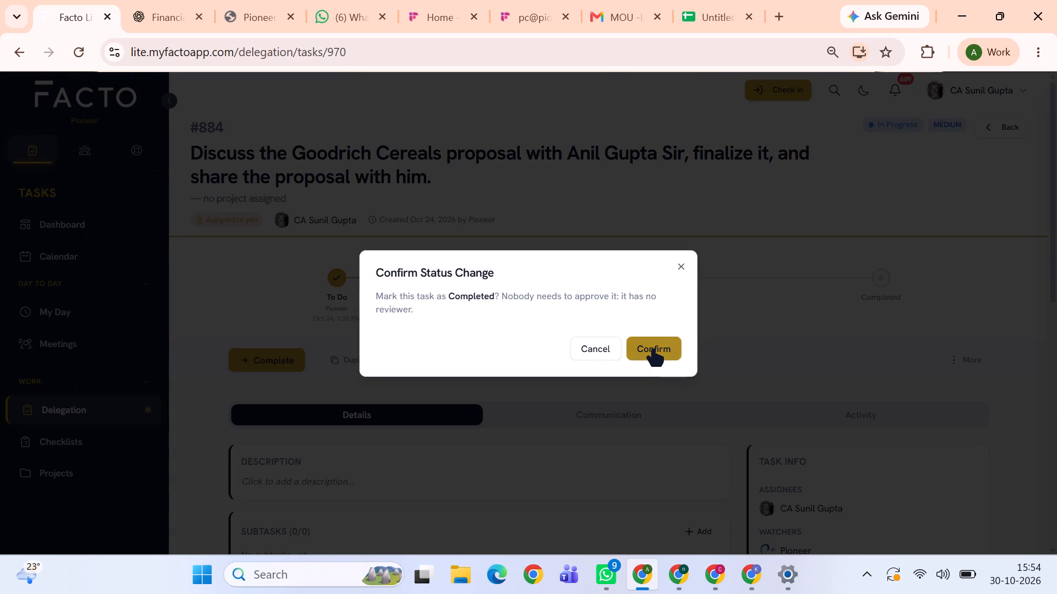
{"action": "left_click", "coordinate": [653, 351]}
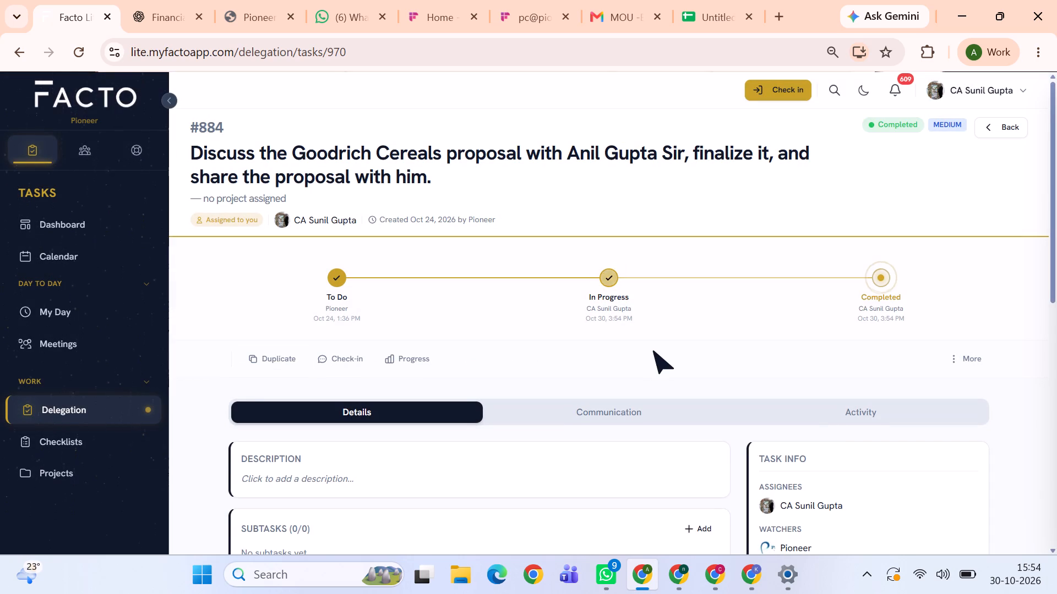
Go back to the Delegation list and filter it again to tasks assigned to the signed-in user.
{"action": "scroll", "coordinate": [590, 373], "scroll_direction": "down", "scroll_amount": 1}
{"action": "scroll", "coordinate": [449, 299], "scroll_direction": "up", "scroll_amount": 3}
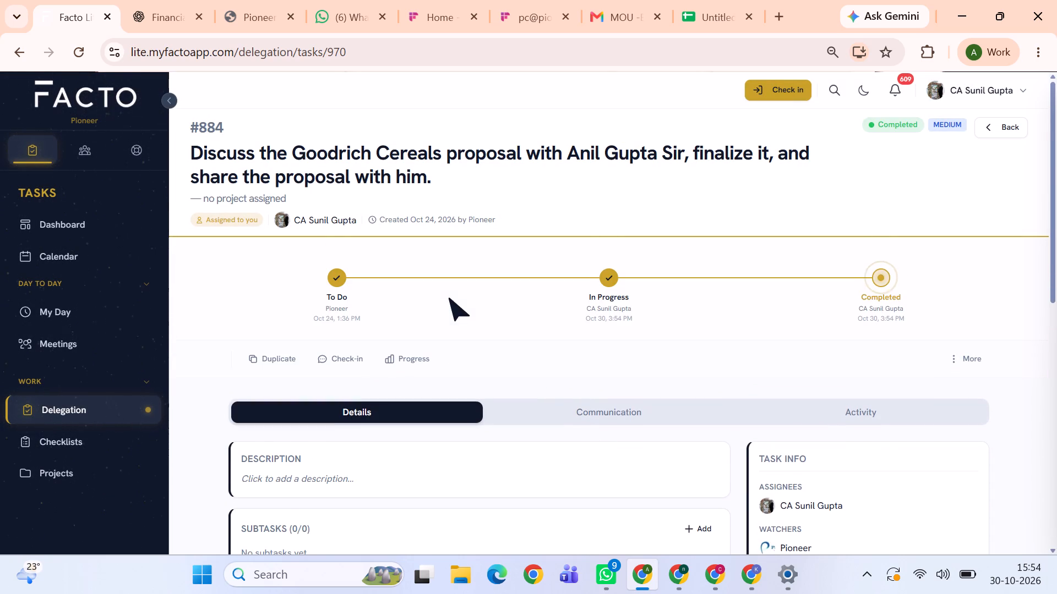
{"action": "scroll", "coordinate": [323, 302], "scroll_direction": "down", "scroll_amount": 1}
{"action": "left_click", "coordinate": [93, 401]}
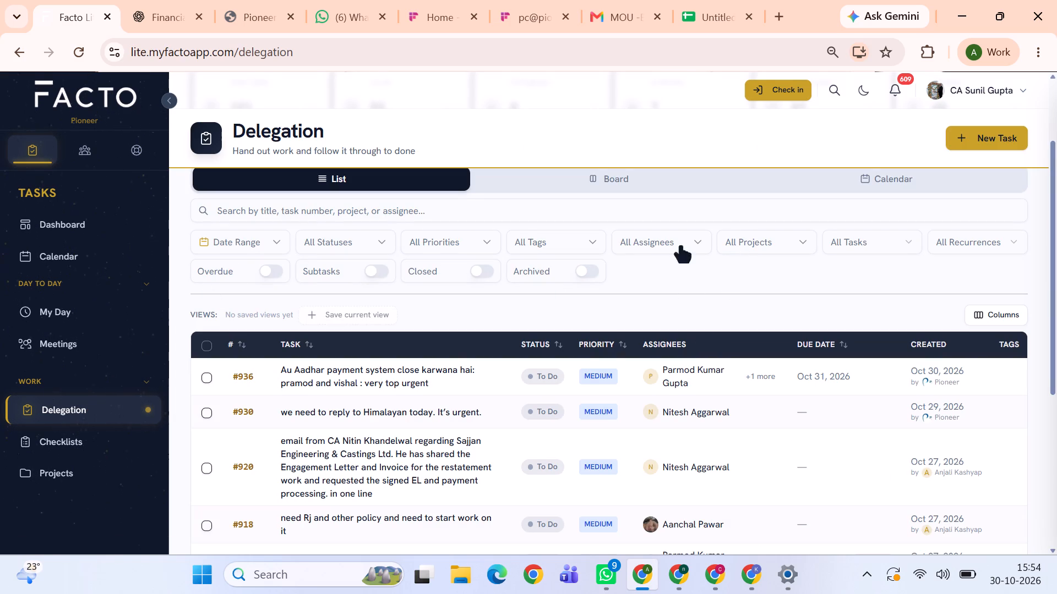
{"action": "left_click", "coordinate": [646, 238]}
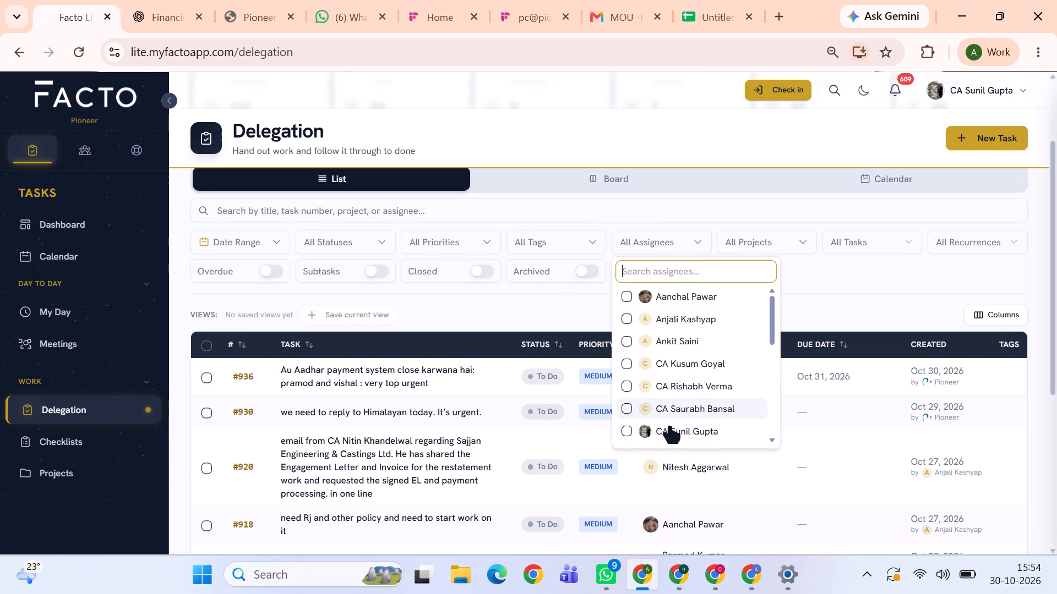
{"action": "left_click", "coordinate": [630, 435]}
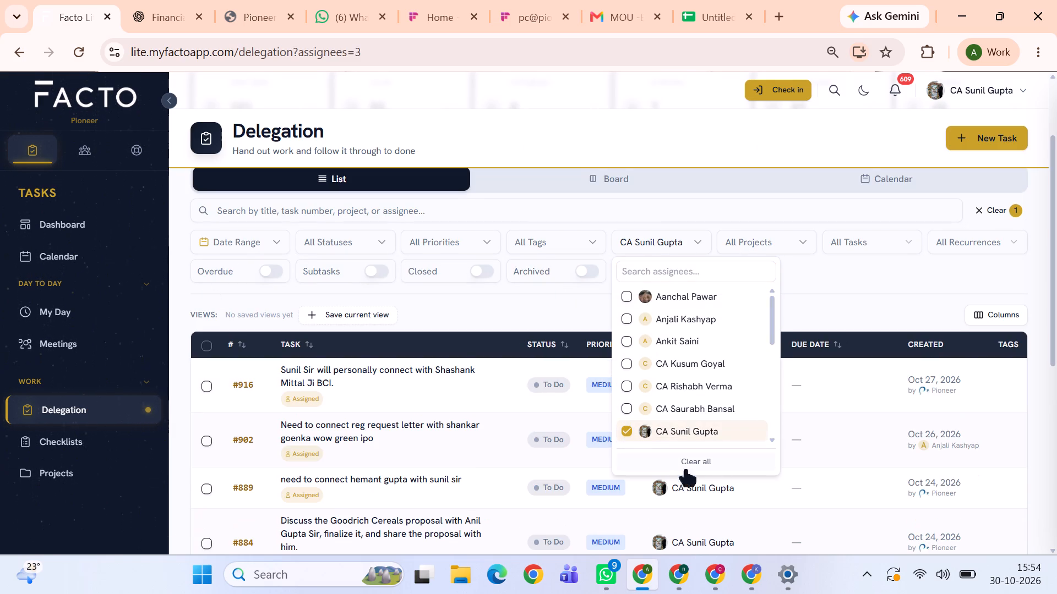
{"action": "left_click", "coordinate": [818, 291]}
Review the signed-in user's remaining tasks on pages 1, 3 and 2 of the filtered Delegation list.
{"action": "scroll", "coordinate": [617, 355], "scroll_direction": "down", "scroll_amount": 1}
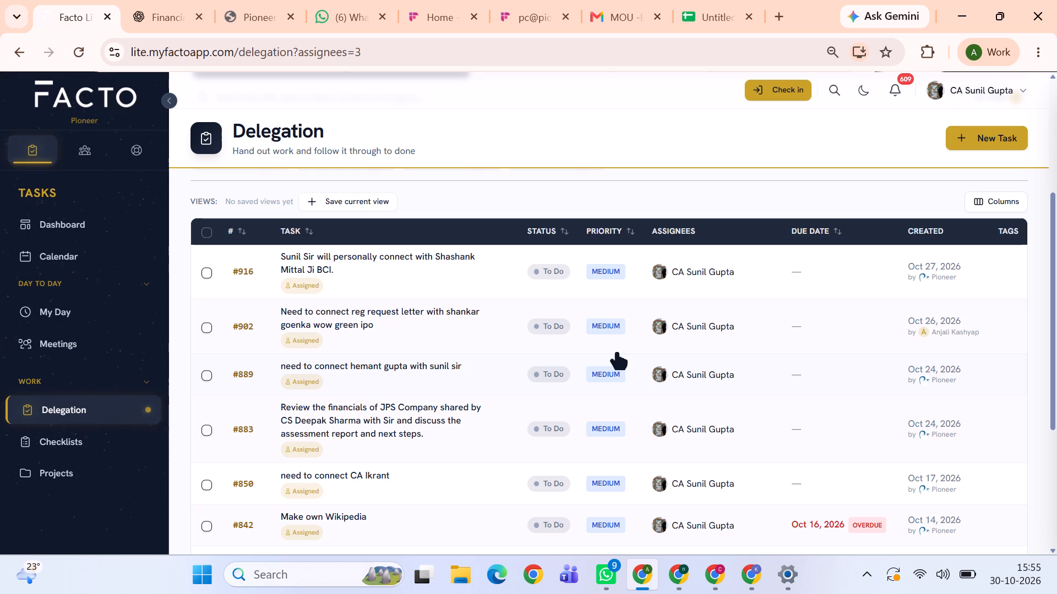
{"action": "scroll", "coordinate": [509, 432], "scroll_direction": "down", "scroll_amount": 4}
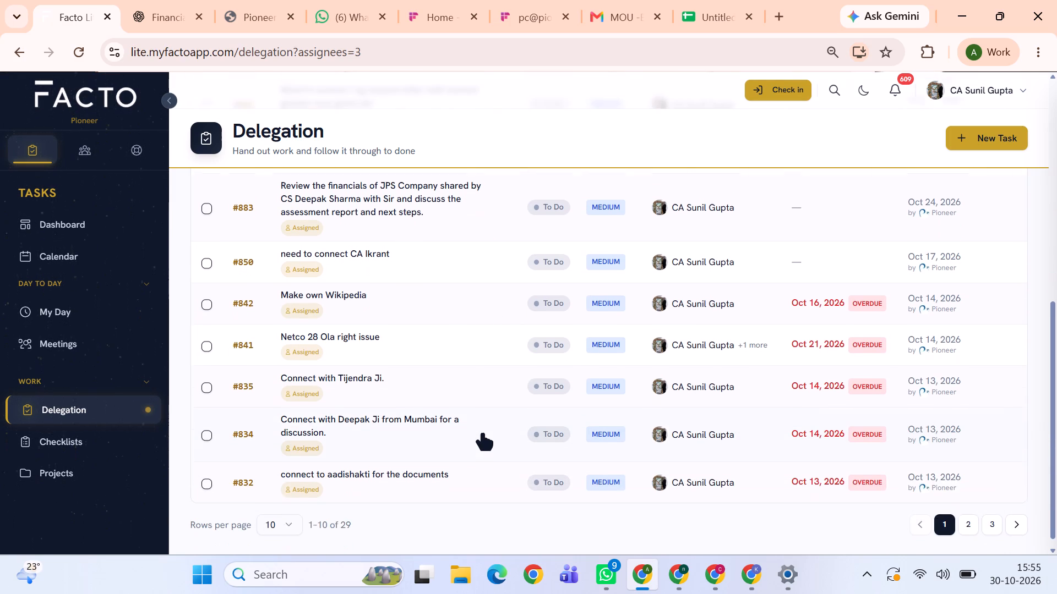
{"action": "scroll", "coordinate": [483, 436], "scroll_direction": "down", "scroll_amount": 1}
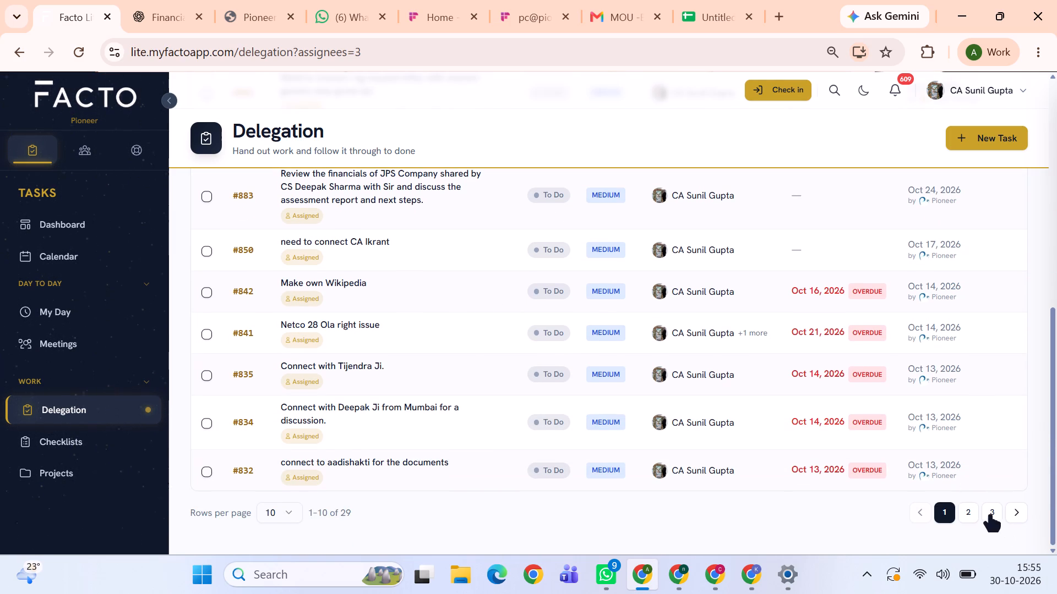
{"action": "left_click", "coordinate": [986, 505]}
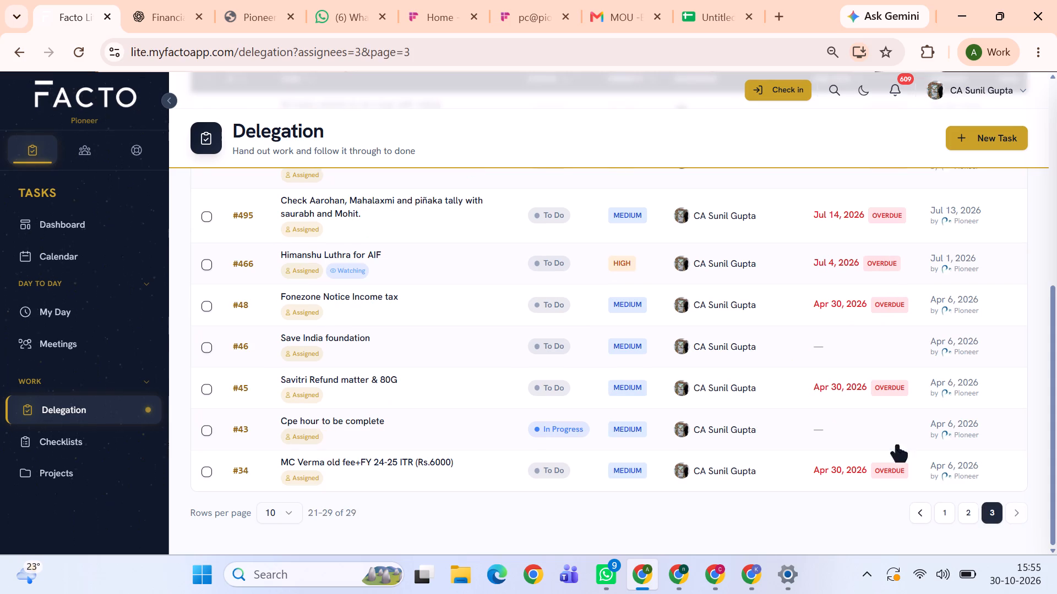
{"action": "scroll", "coordinate": [672, 466], "scroll_direction": "up", "scroll_amount": 2}
{"action": "scroll", "coordinate": [672, 466], "scroll_direction": "down", "scroll_amount": 3}
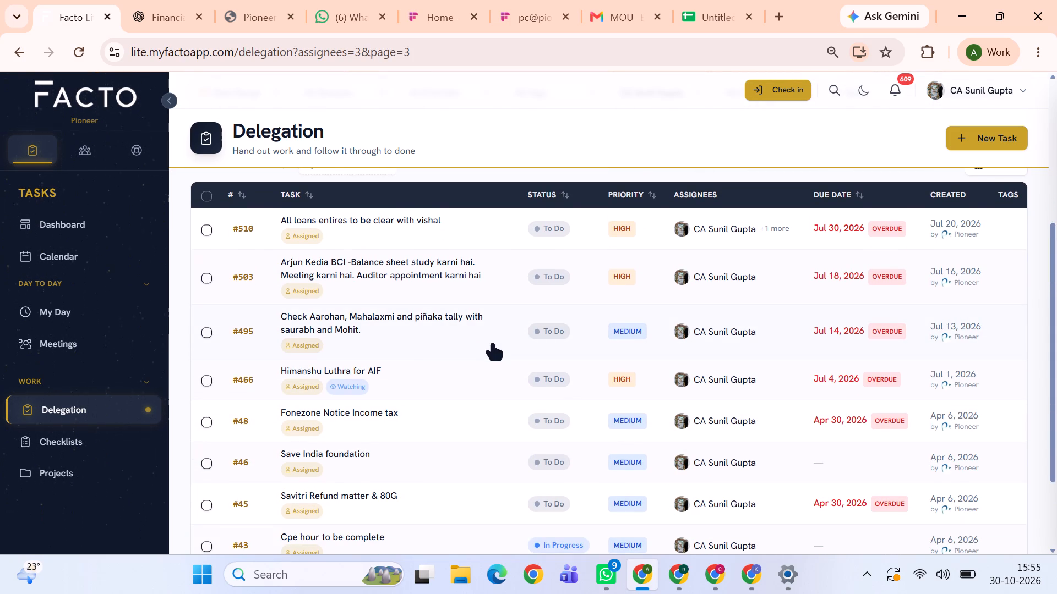
{"action": "scroll", "coordinate": [448, 465], "scroll_direction": "down", "scroll_amount": 2}
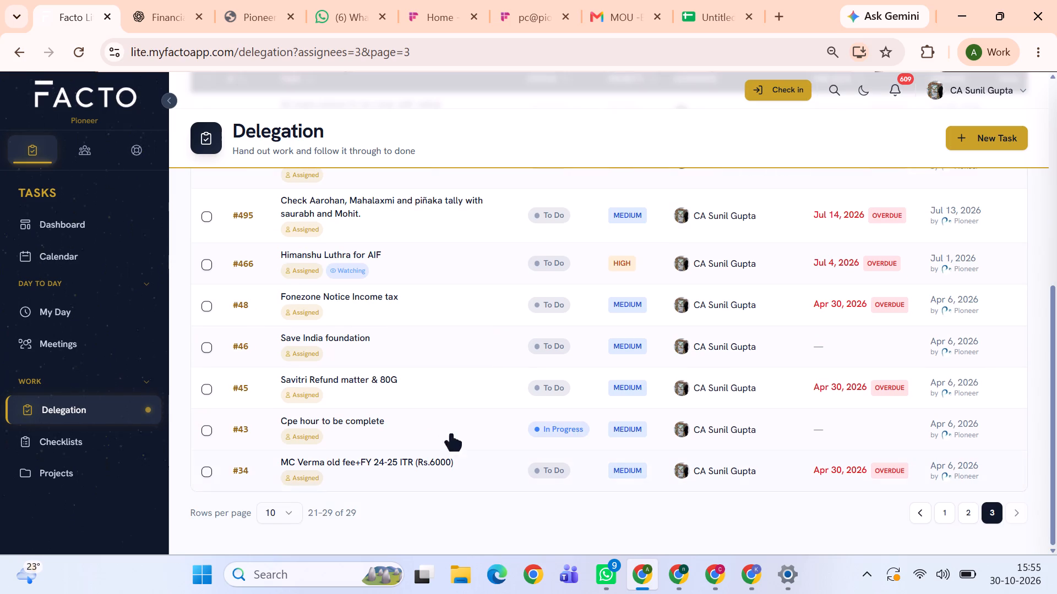
{"action": "left_click", "coordinate": [970, 513]}
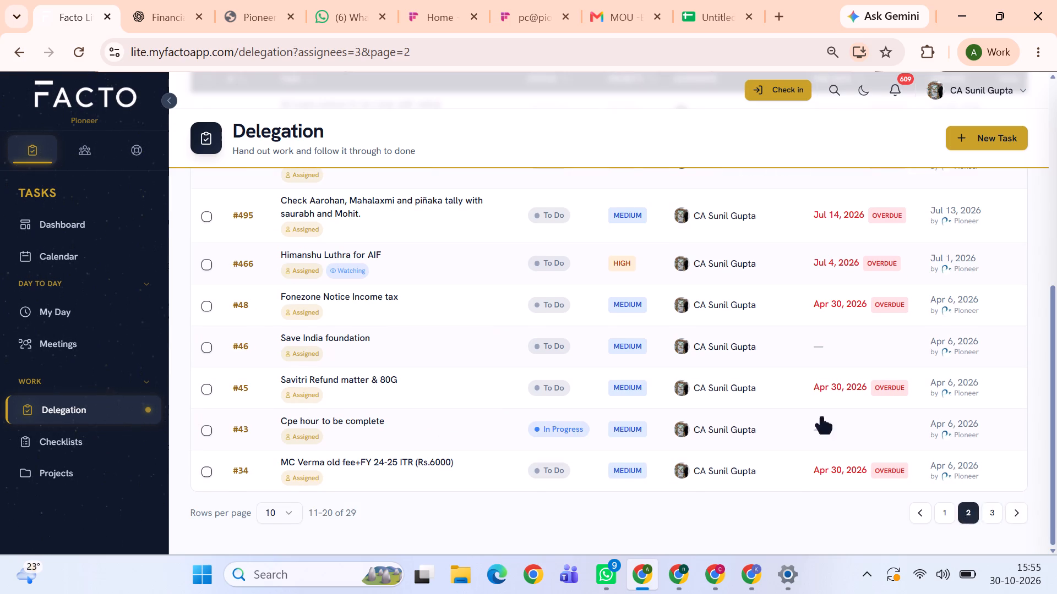
{"action": "scroll", "coordinate": [624, 447], "scroll_direction": "down", "scroll_amount": 2}
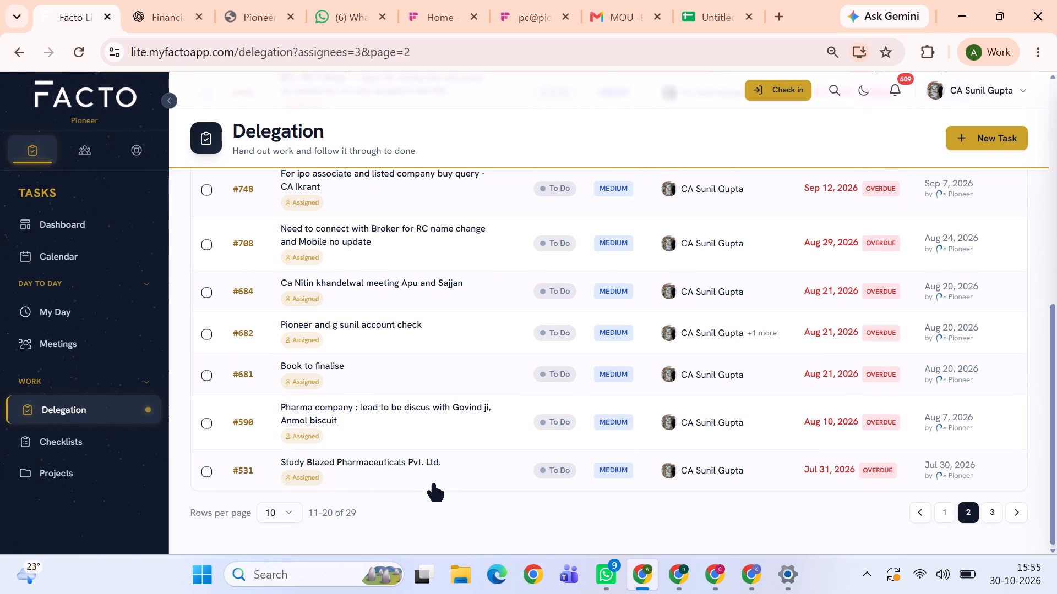
{"action": "scroll", "coordinate": [464, 436], "scroll_direction": "up", "scroll_amount": 1}
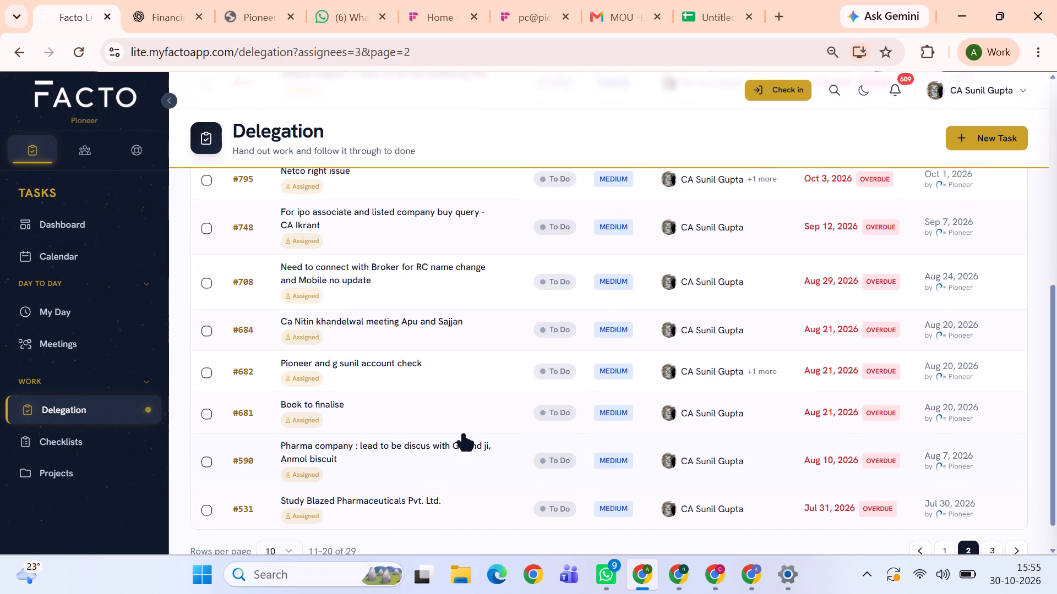
{"action": "scroll", "coordinate": [457, 453], "scroll_direction": "up", "scroll_amount": 1}
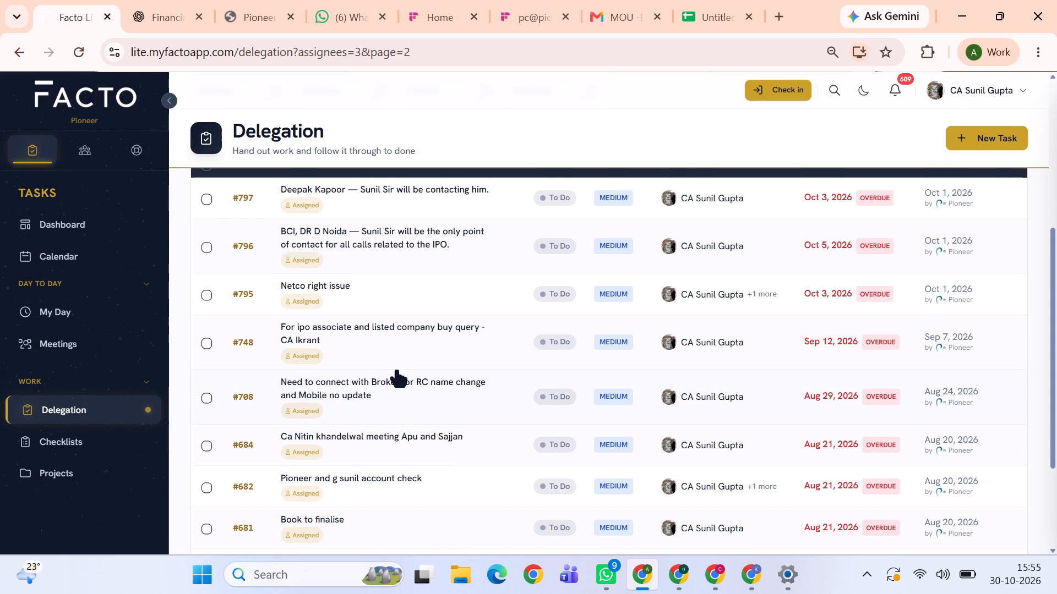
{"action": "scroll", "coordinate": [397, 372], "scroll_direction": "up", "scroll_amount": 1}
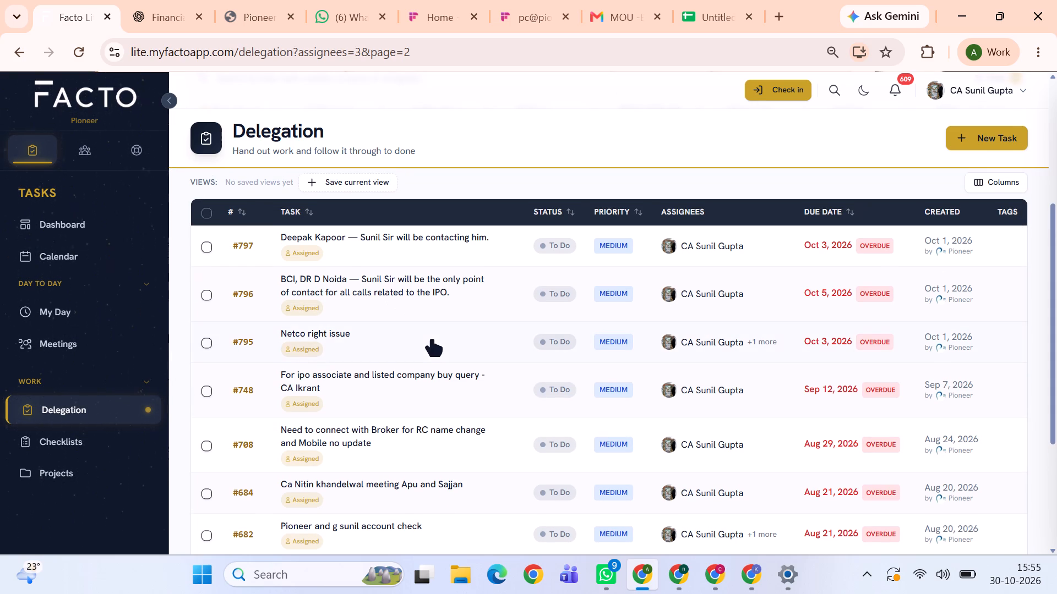
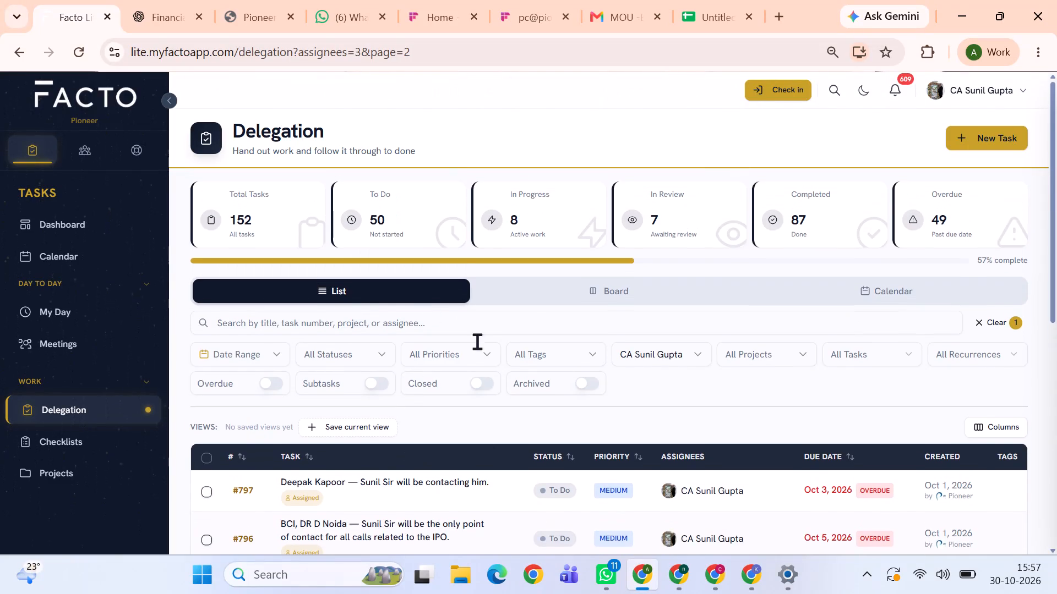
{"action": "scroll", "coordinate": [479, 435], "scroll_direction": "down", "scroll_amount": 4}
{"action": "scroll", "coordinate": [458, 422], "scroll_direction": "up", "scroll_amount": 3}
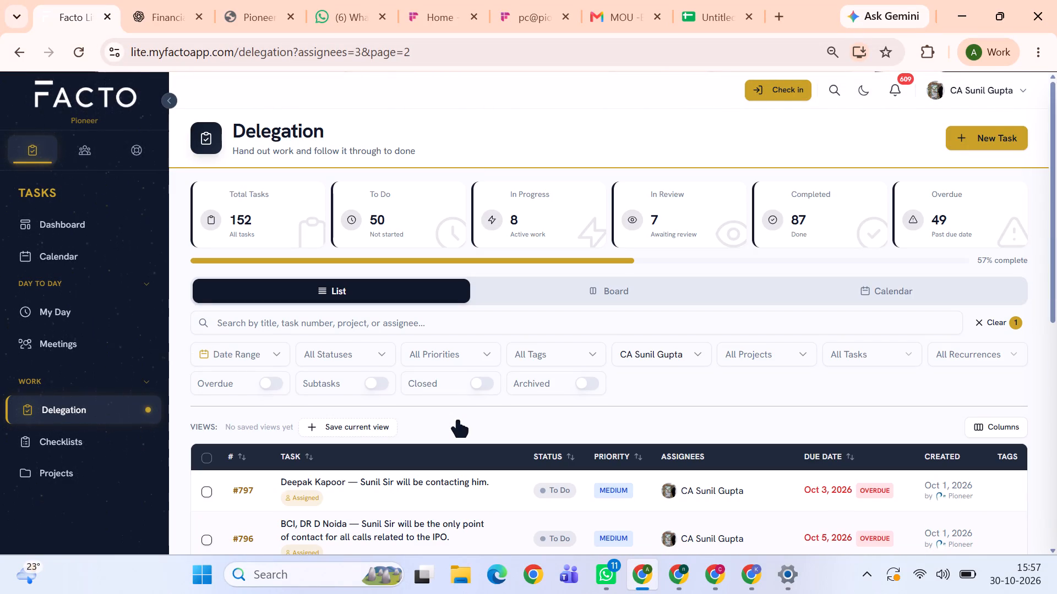
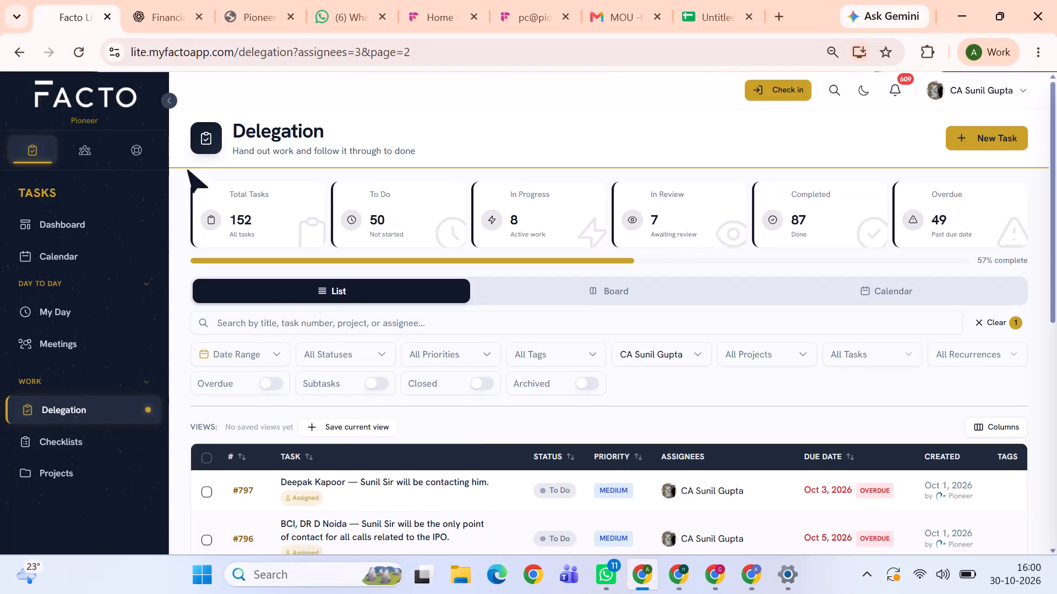
Switch to the Pioneer CRM contacts list.
{"action": "left_click", "coordinate": [258, 0]}
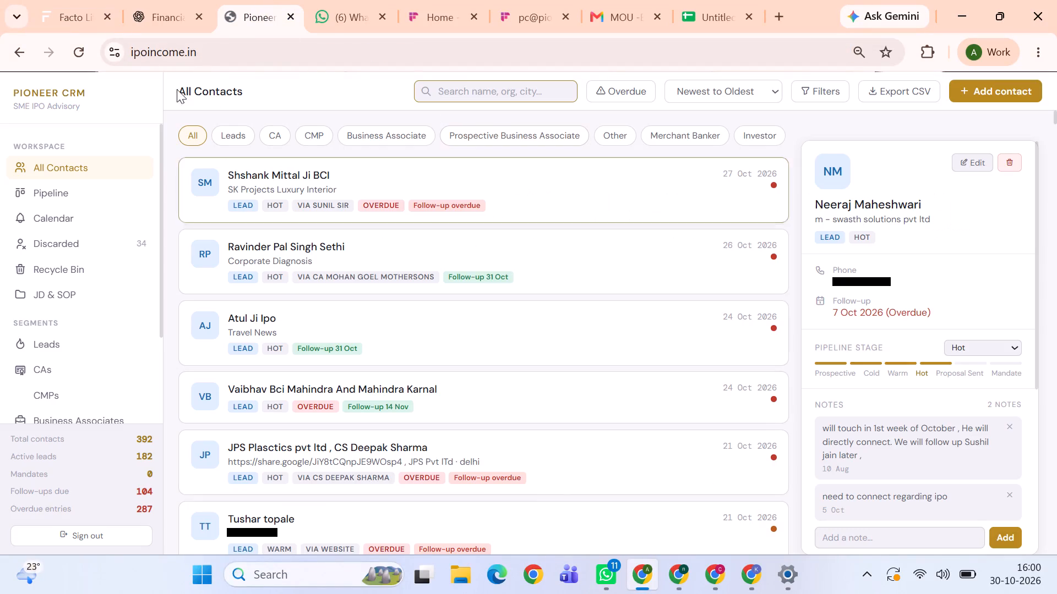